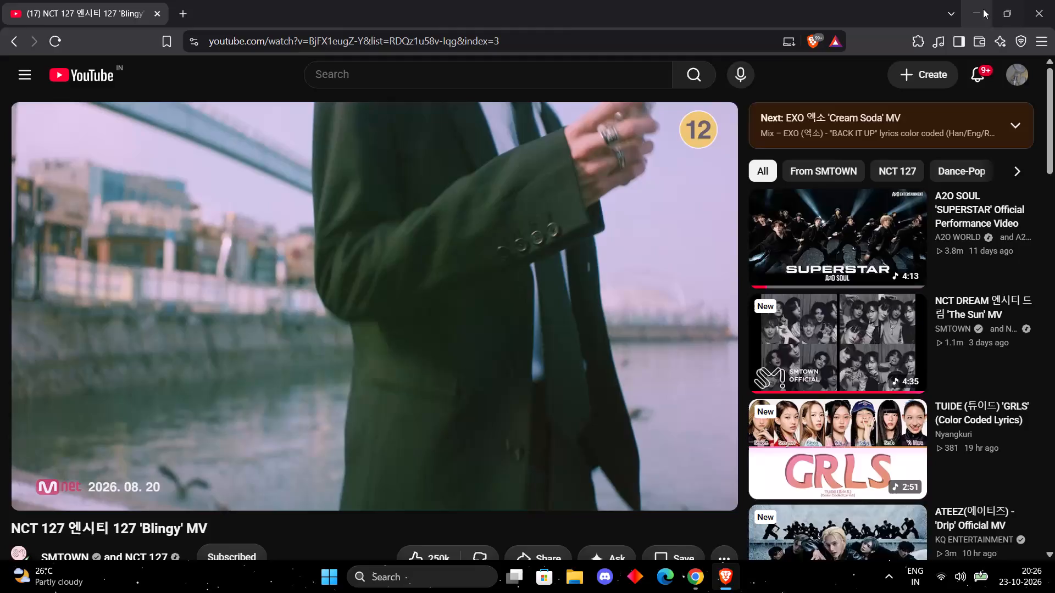
Switch from the browser to the open Canva foam board design and delete page 2.
{"action": "left_click", "coordinate": [983, 9]}
{"action": "double_click", "coordinate": [651, 38]}
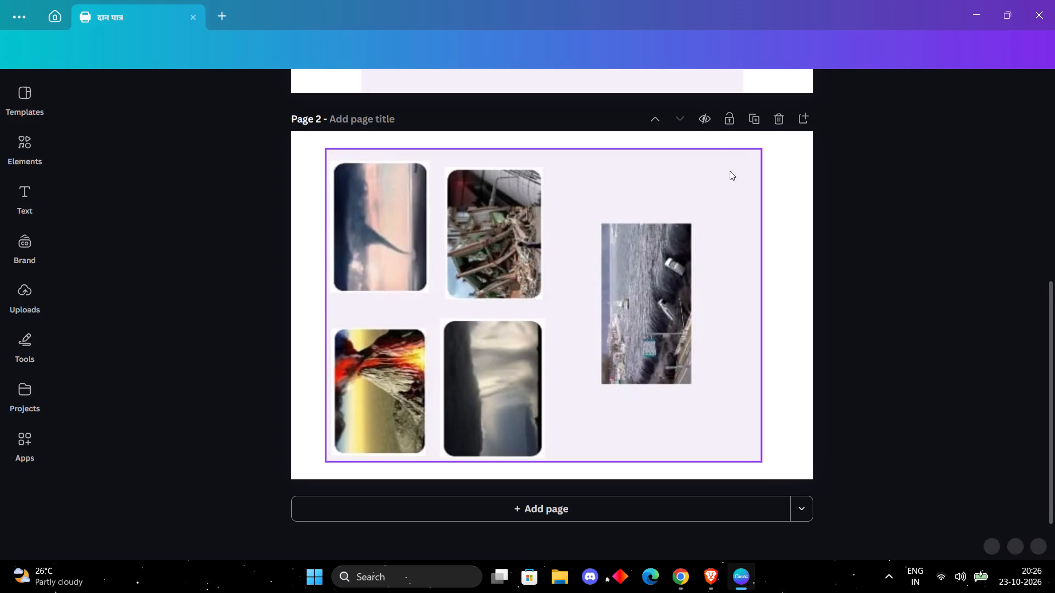
{"action": "left_click", "coordinate": [779, 120]}
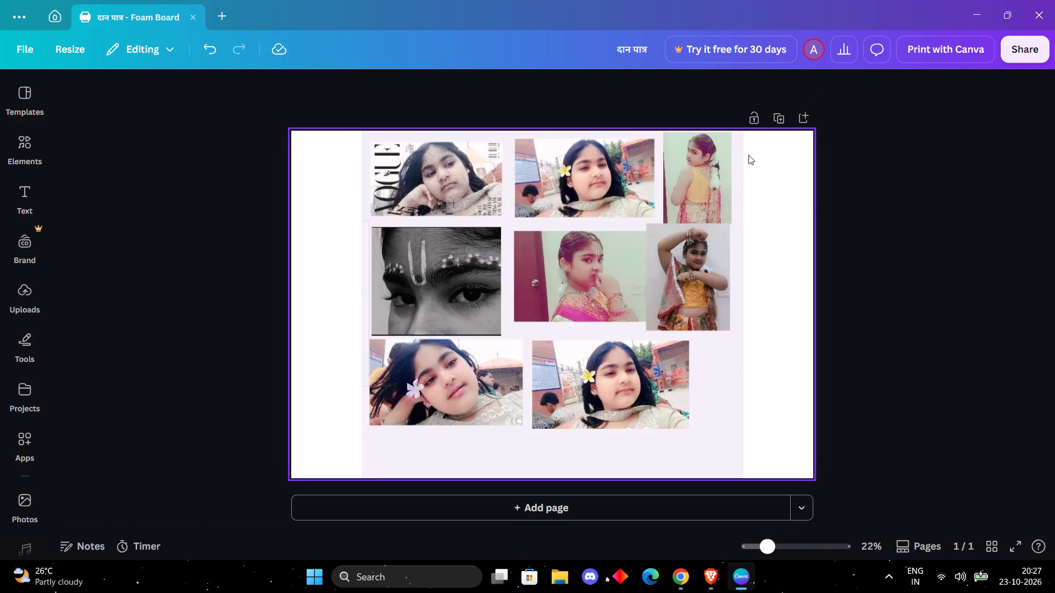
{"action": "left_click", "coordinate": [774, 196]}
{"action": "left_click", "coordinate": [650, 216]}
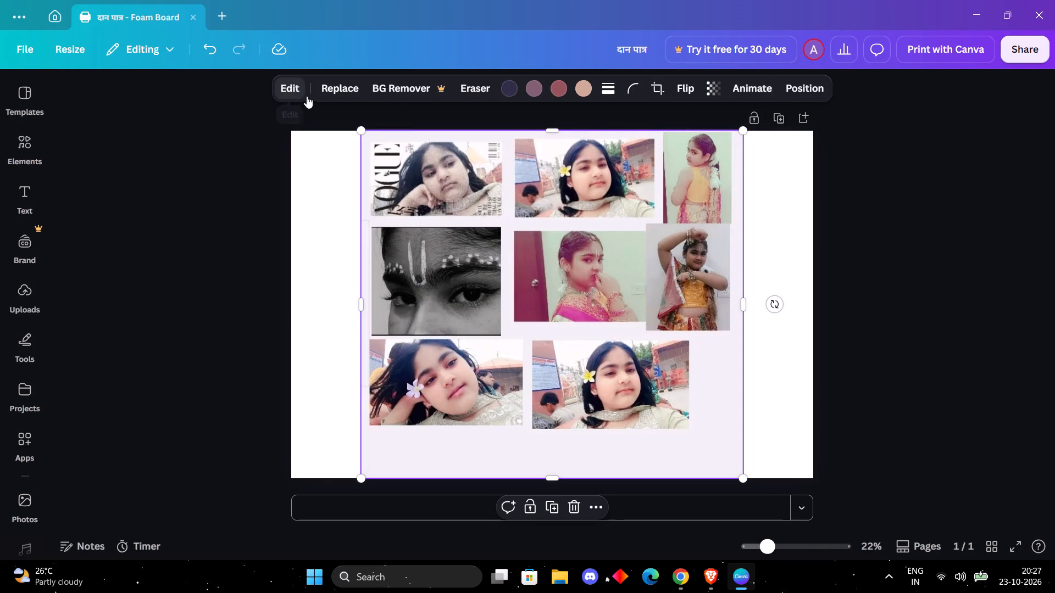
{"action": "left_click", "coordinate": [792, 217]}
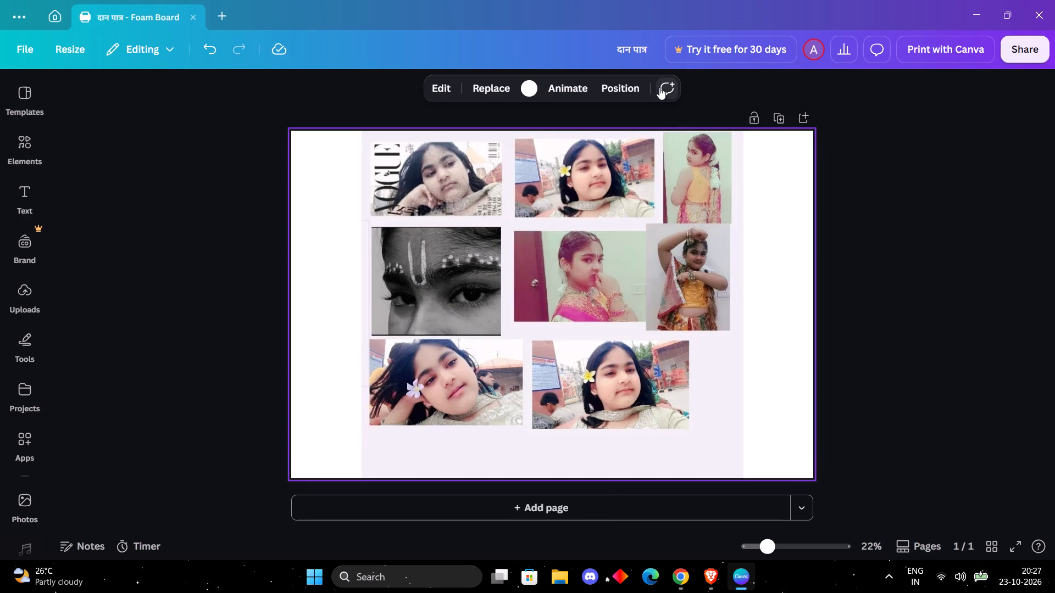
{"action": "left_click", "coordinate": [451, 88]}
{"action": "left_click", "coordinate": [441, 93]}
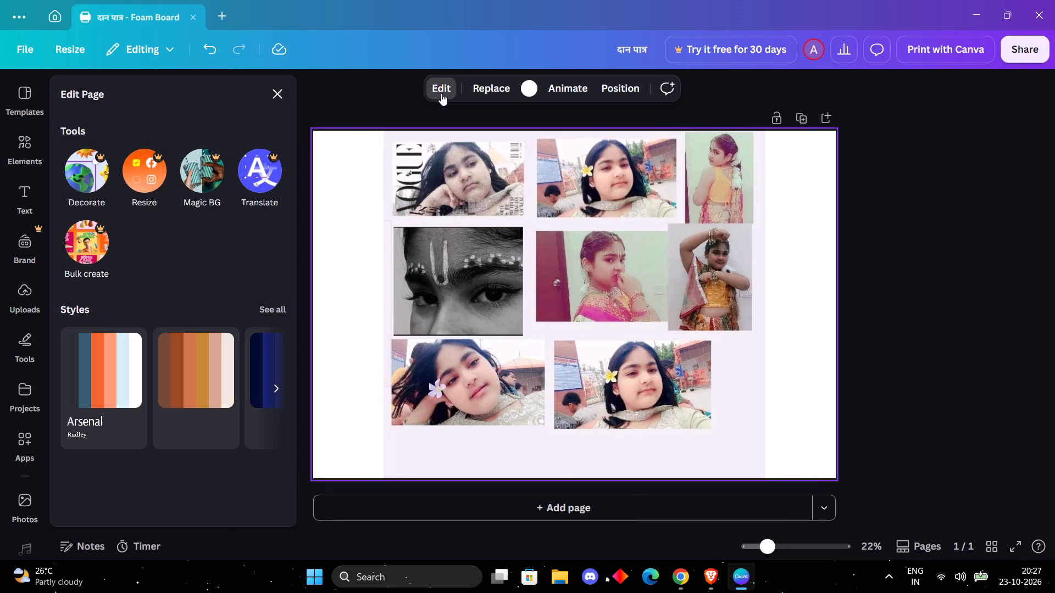
Delete the photo collage image from the remaining page.
{"action": "left_click", "coordinate": [682, 279]}
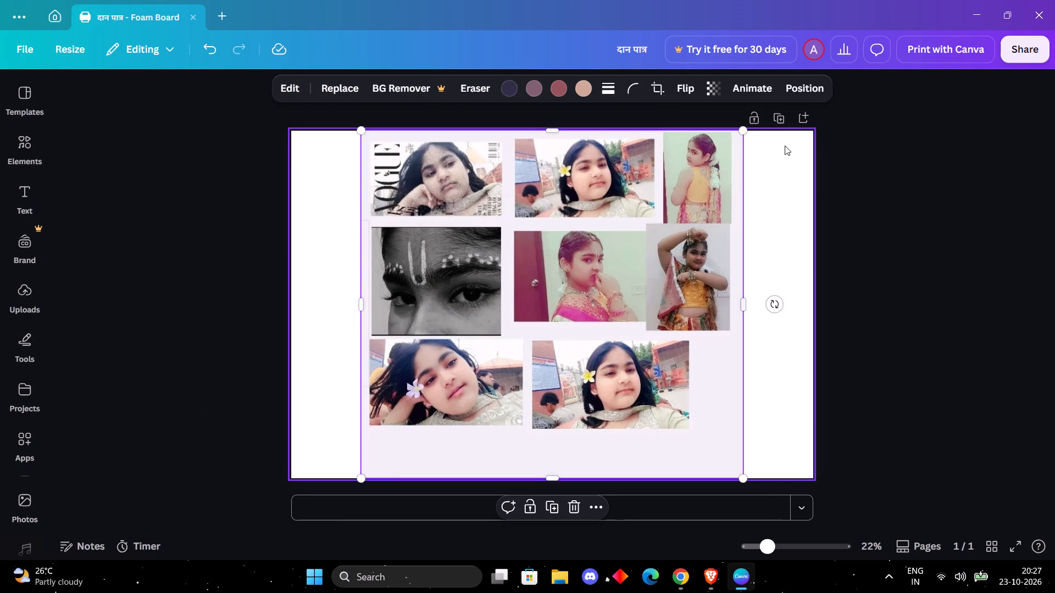
{"action": "left_click", "coordinate": [624, 257]}
{"action": "right_click", "coordinate": [625, 256]}
{"action": "right_click", "coordinate": [625, 256]}
{"action": "left_click", "coordinate": [684, 225]}
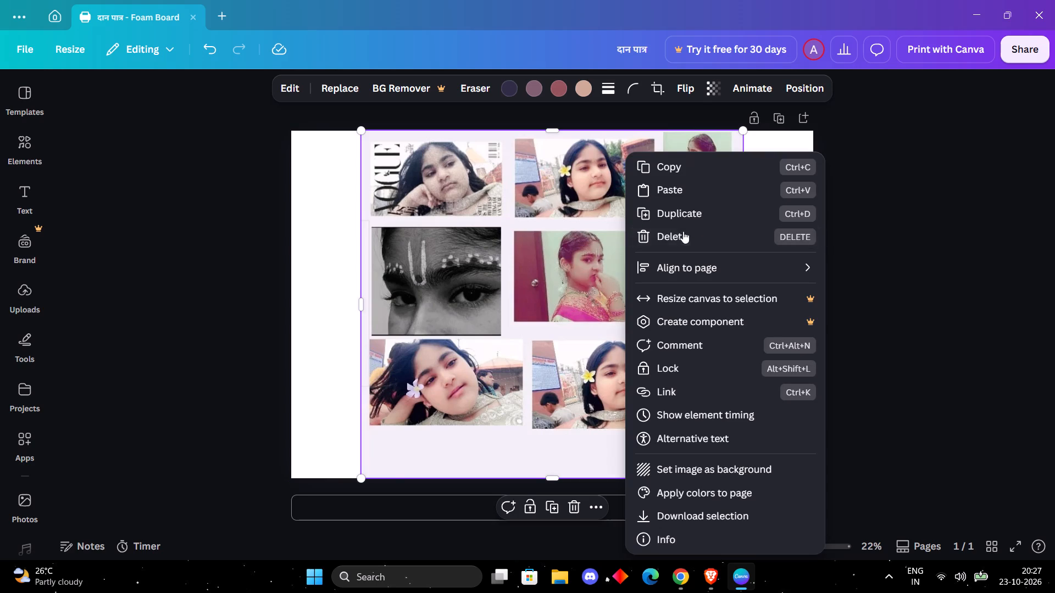
{"action": "left_click", "coordinate": [682, 233]}
Upload today's five WhatsApp images, timed from 8.25.46 PM to 8.25.48, from the shop print folder in Downloads.
{"action": "left_click", "coordinate": [30, 307]}
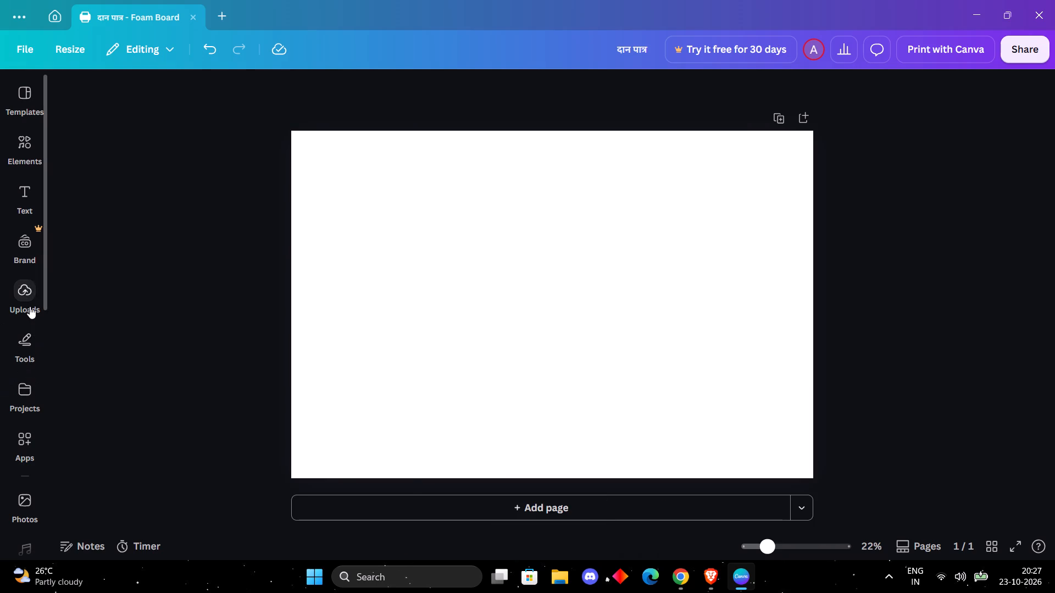
{"action": "left_click", "coordinate": [204, 144]}
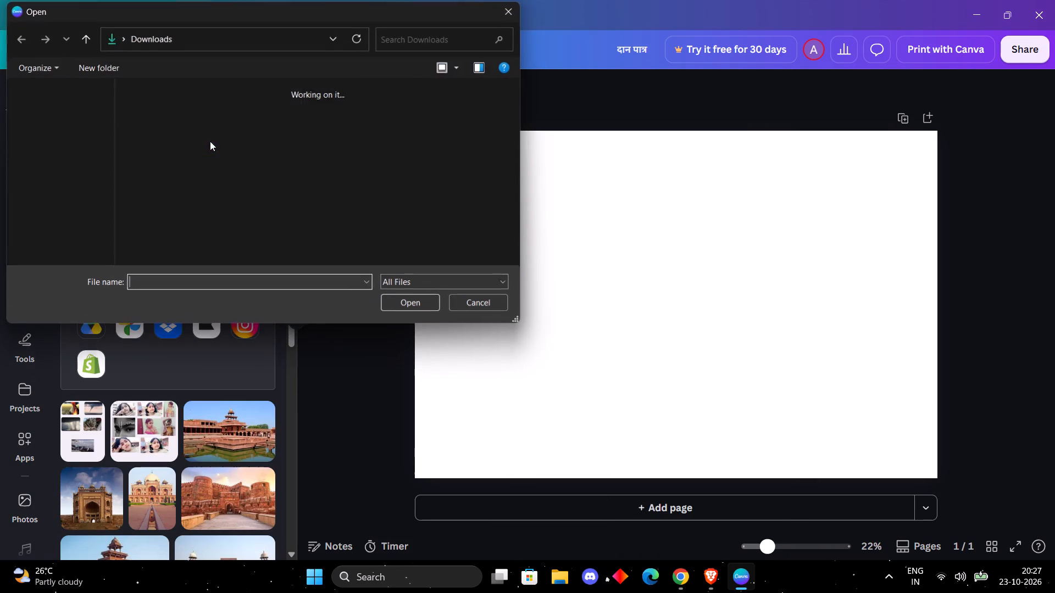
{"action": "scroll", "coordinate": [67, 207], "scroll_direction": "down", "scroll_amount": 2}
{"action": "scroll", "coordinate": [65, 195], "scroll_direction": "up", "scroll_amount": 2}
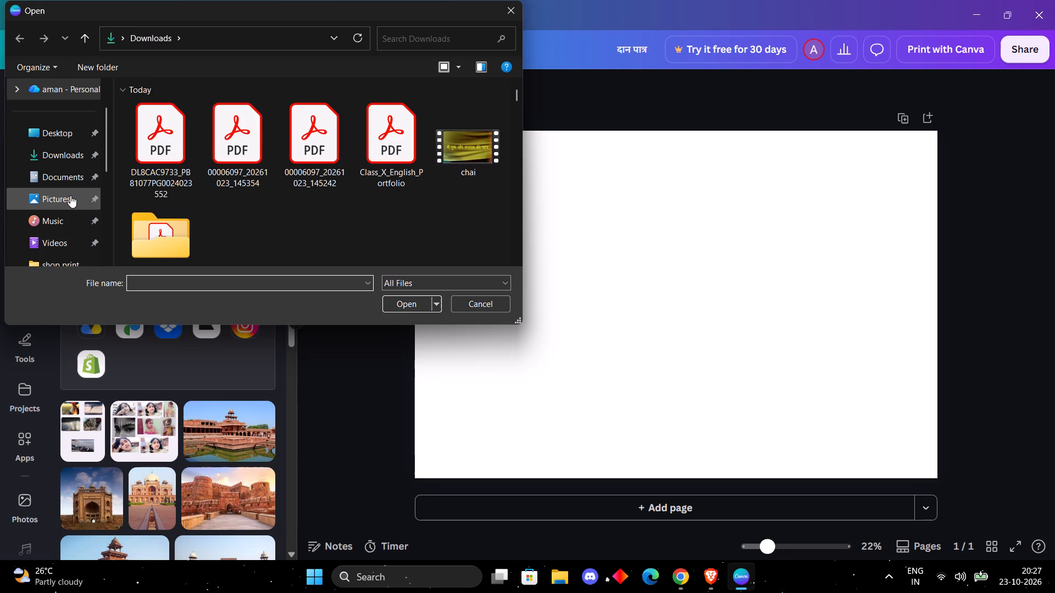
{"action": "scroll", "coordinate": [70, 194], "scroll_direction": "up", "scroll_amount": 2}
{"action": "scroll", "coordinate": [68, 198], "scroll_direction": "down", "scroll_amount": 1}
{"action": "left_click", "coordinate": [69, 205]}
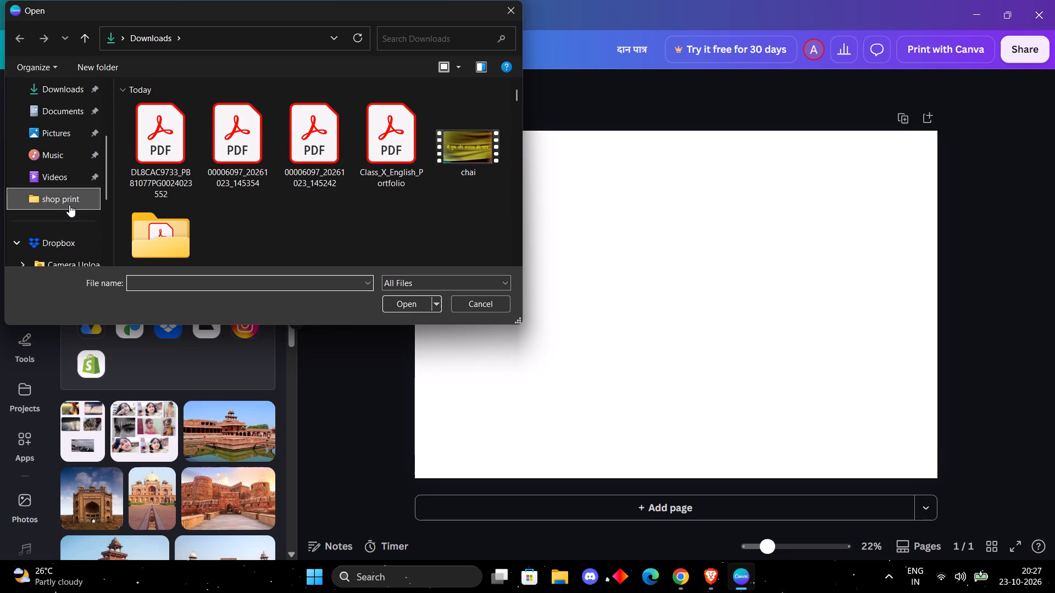
{"action": "left_click_drag", "start_coordinate": [130, 141], "coordinate": [248, 148]}
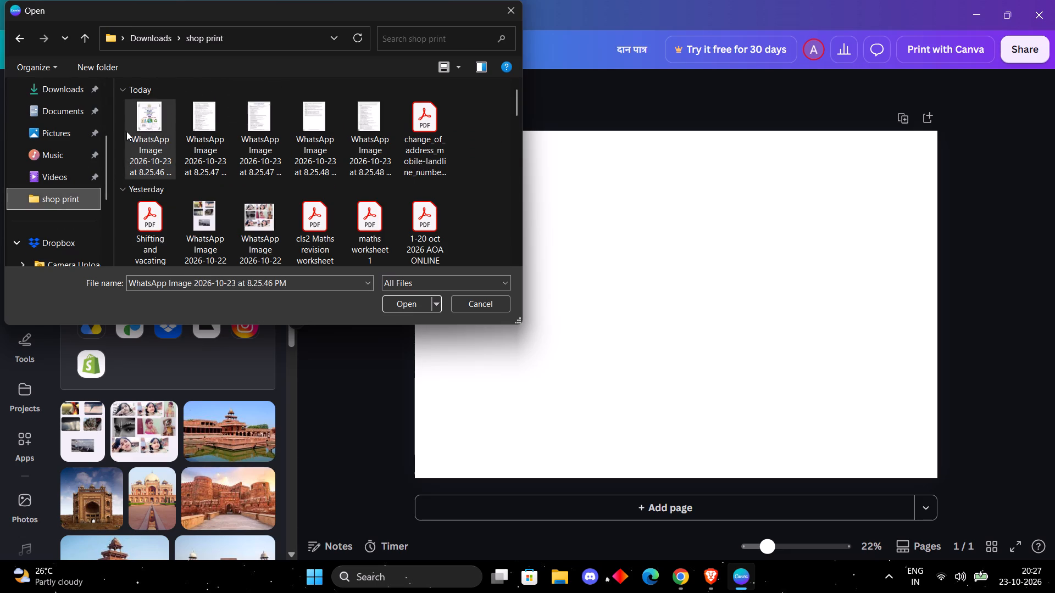
{"action": "left_click_drag", "start_coordinate": [123, 130], "coordinate": [353, 139]}
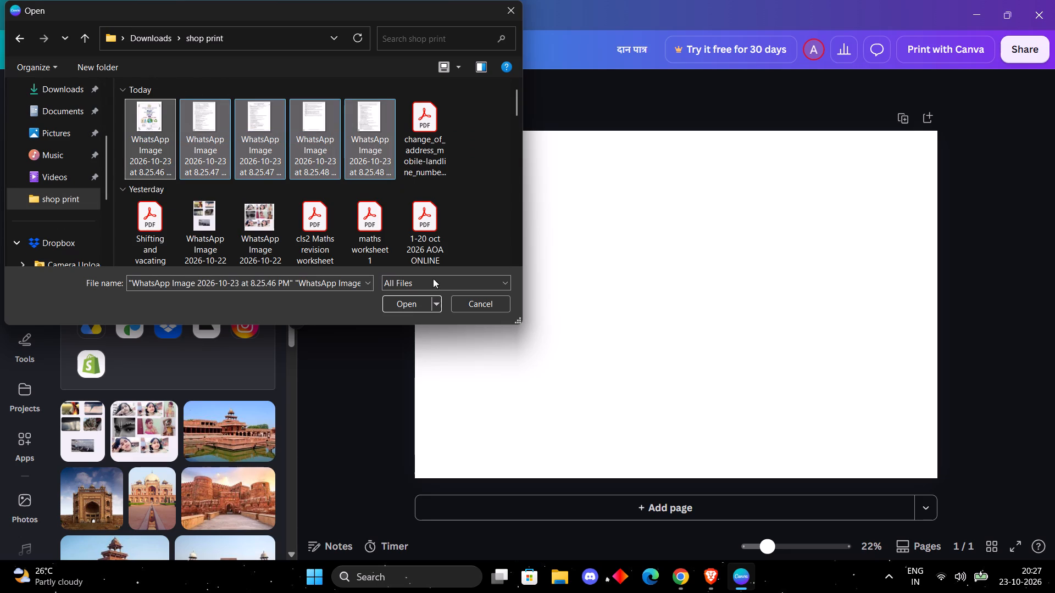
{"action": "left_click", "coordinate": [400, 301]}
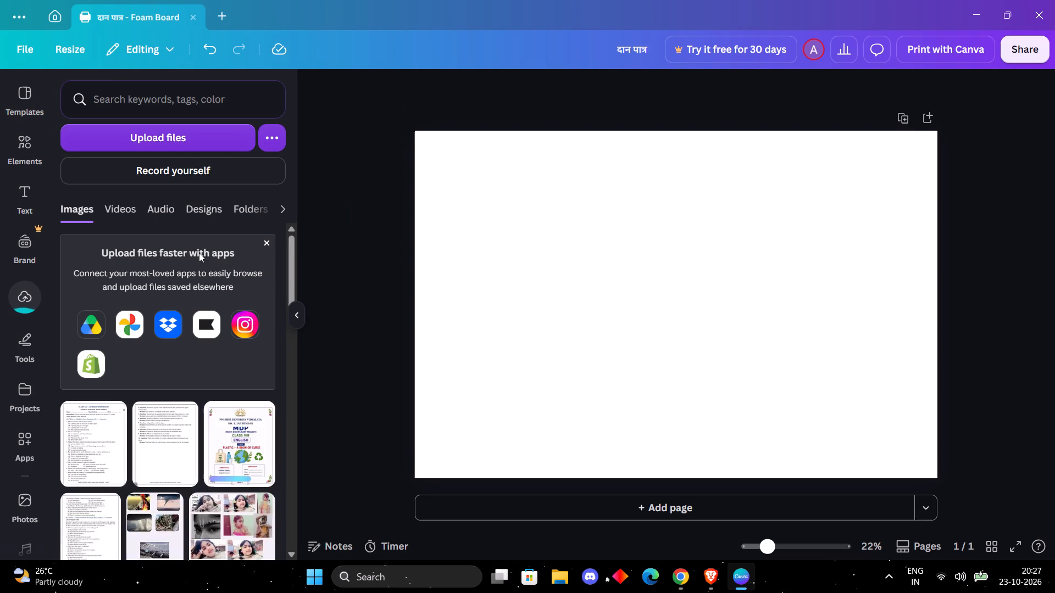
Place the uploaded MDP English cover image "Plastic – A Boon or Curse" on the blank page.
{"action": "scroll", "coordinate": [171, 430], "scroll_direction": "down", "scroll_amount": 3}
{"action": "scroll", "coordinate": [171, 425], "scroll_direction": "up", "scroll_amount": 2}
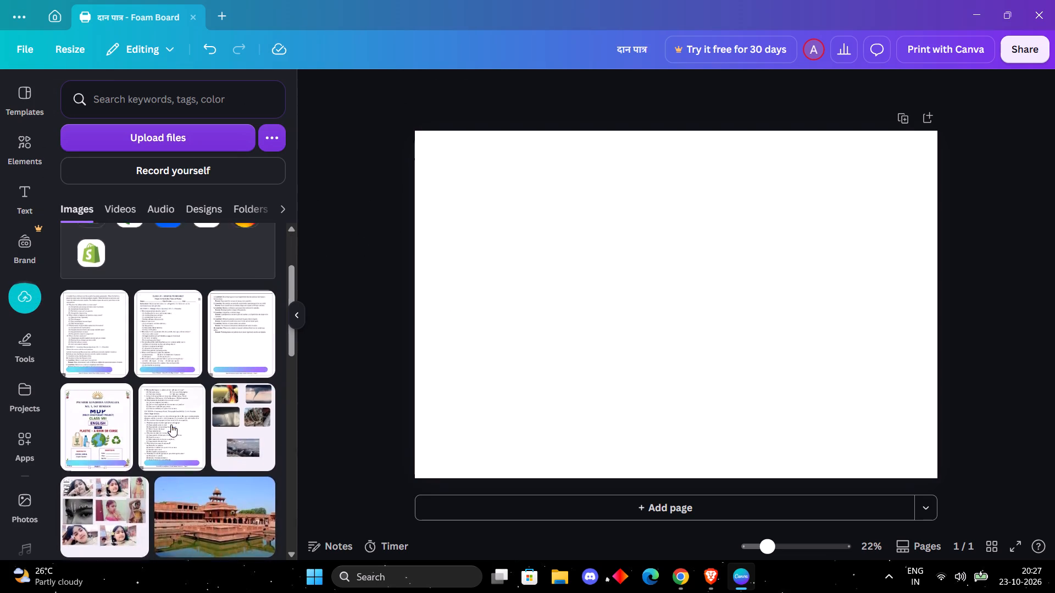
{"action": "left_click_drag", "start_coordinate": [98, 450], "coordinate": [899, 361]}
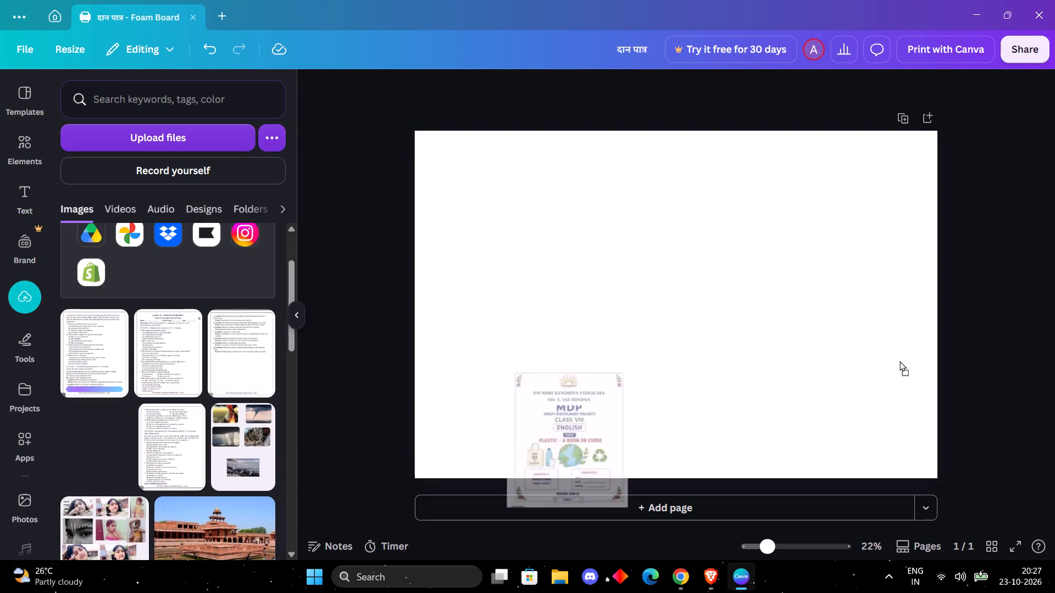
{"action": "left_click_drag", "start_coordinate": [899, 361], "coordinate": [597, 242]}
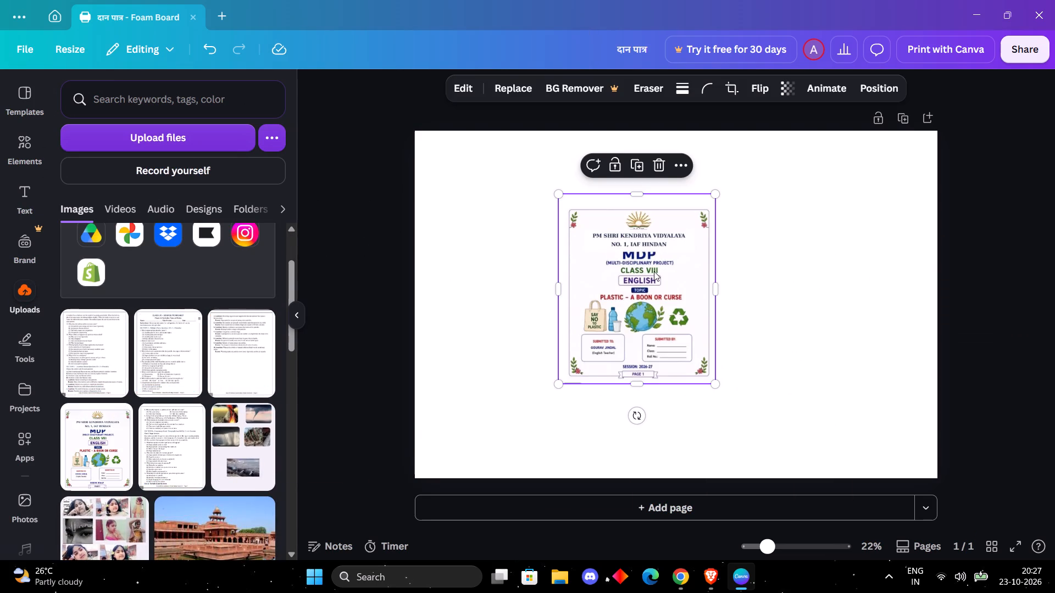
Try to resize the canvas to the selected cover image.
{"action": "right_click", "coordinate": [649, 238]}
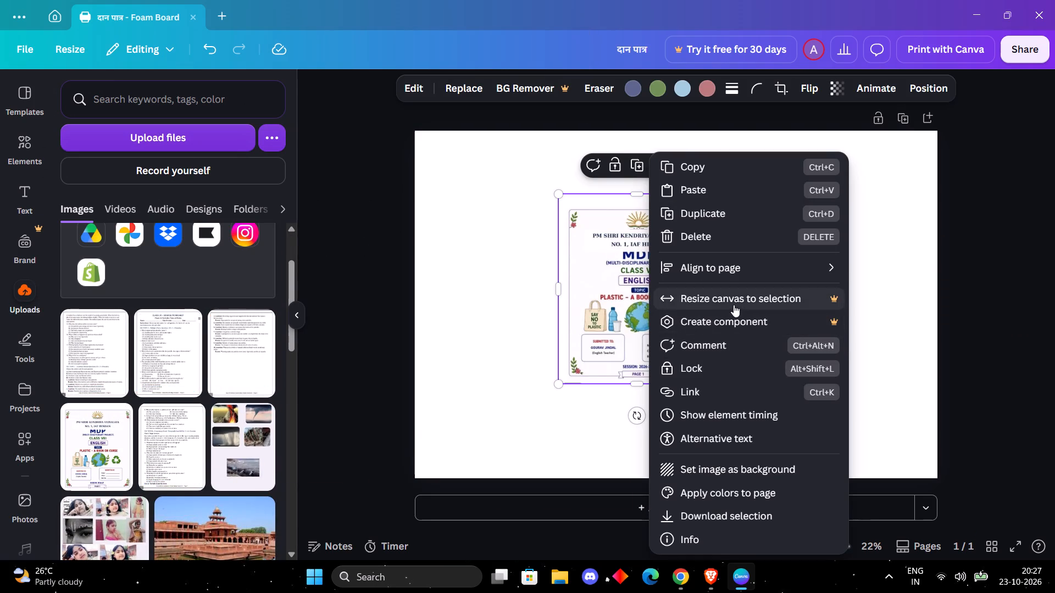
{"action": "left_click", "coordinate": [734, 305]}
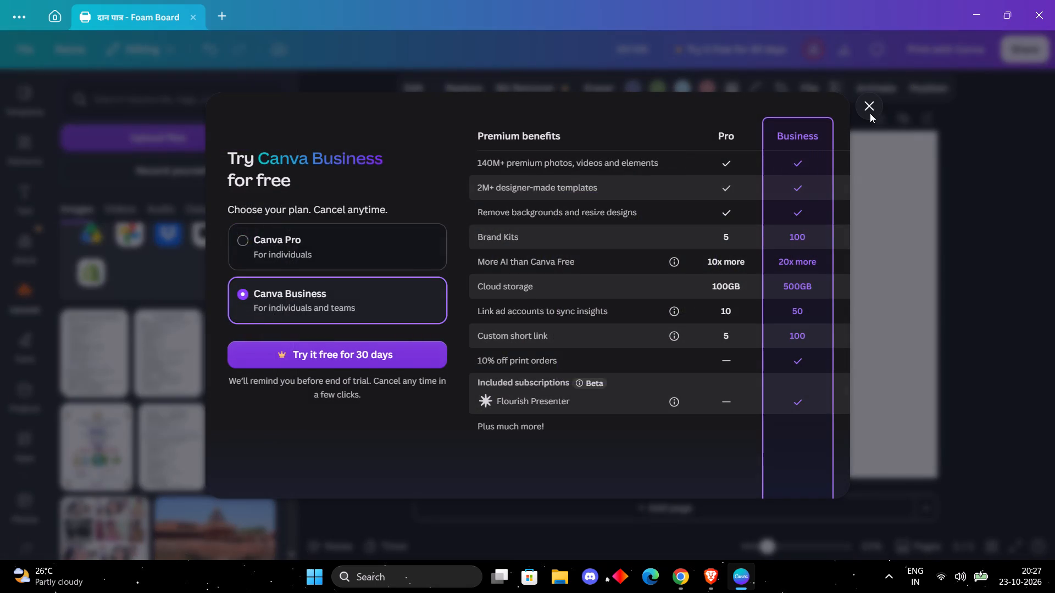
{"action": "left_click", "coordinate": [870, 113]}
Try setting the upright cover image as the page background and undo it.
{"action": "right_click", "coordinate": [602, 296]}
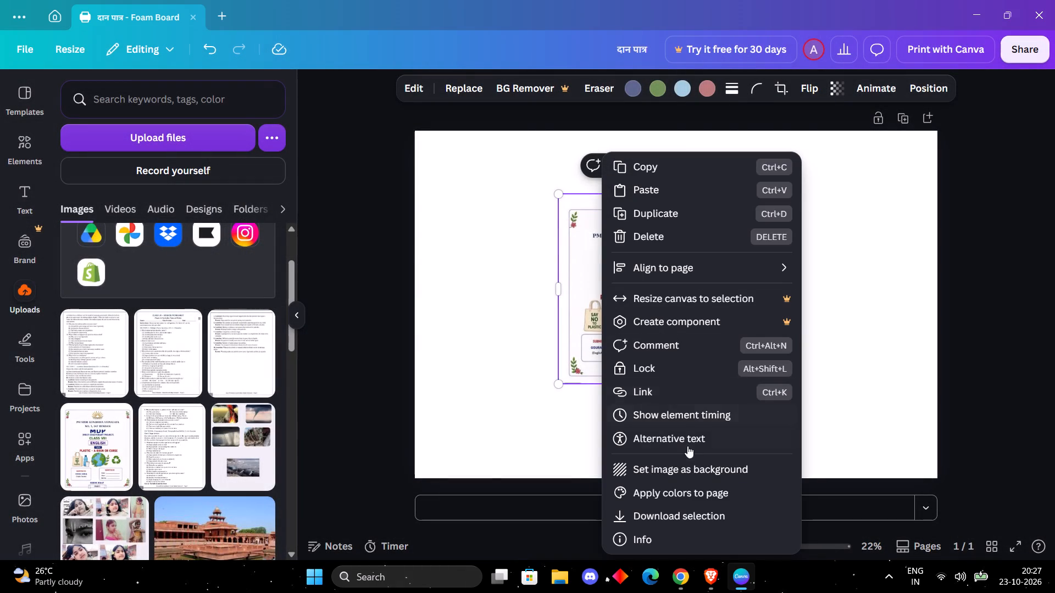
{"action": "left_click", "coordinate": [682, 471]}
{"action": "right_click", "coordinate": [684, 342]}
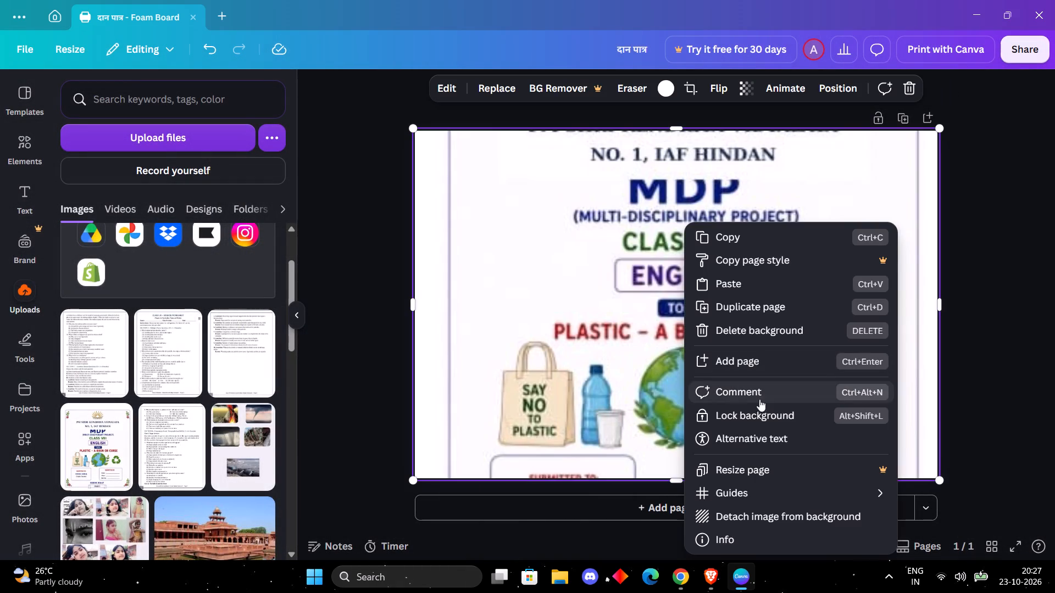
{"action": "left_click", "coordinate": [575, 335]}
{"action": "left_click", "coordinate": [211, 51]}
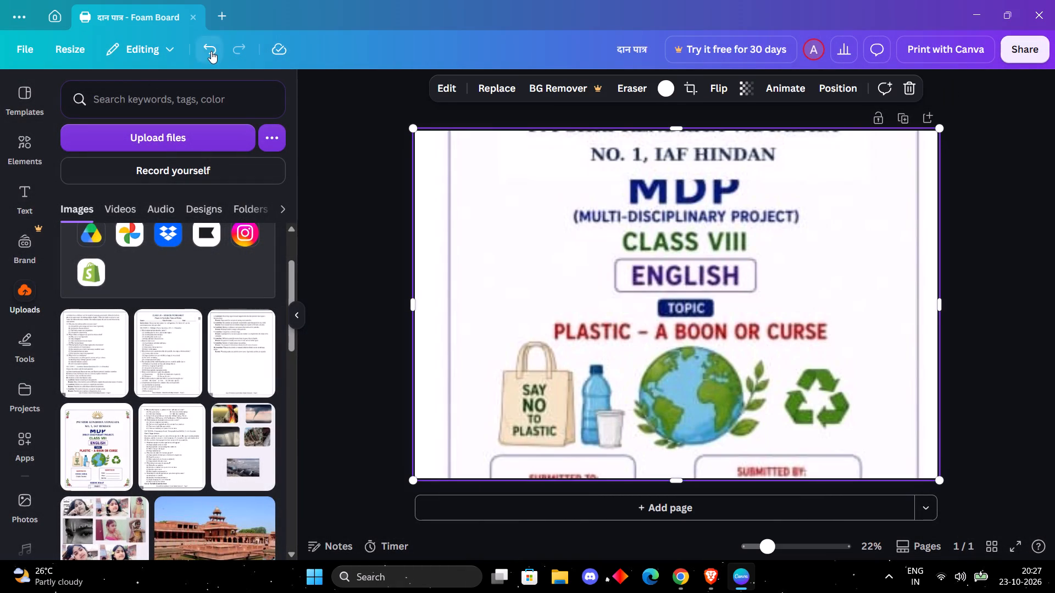
Rotate the cover image a quarter turn counter-clockwise so it lies sideways on the landscape page.
{"action": "left_click", "coordinate": [598, 260]}
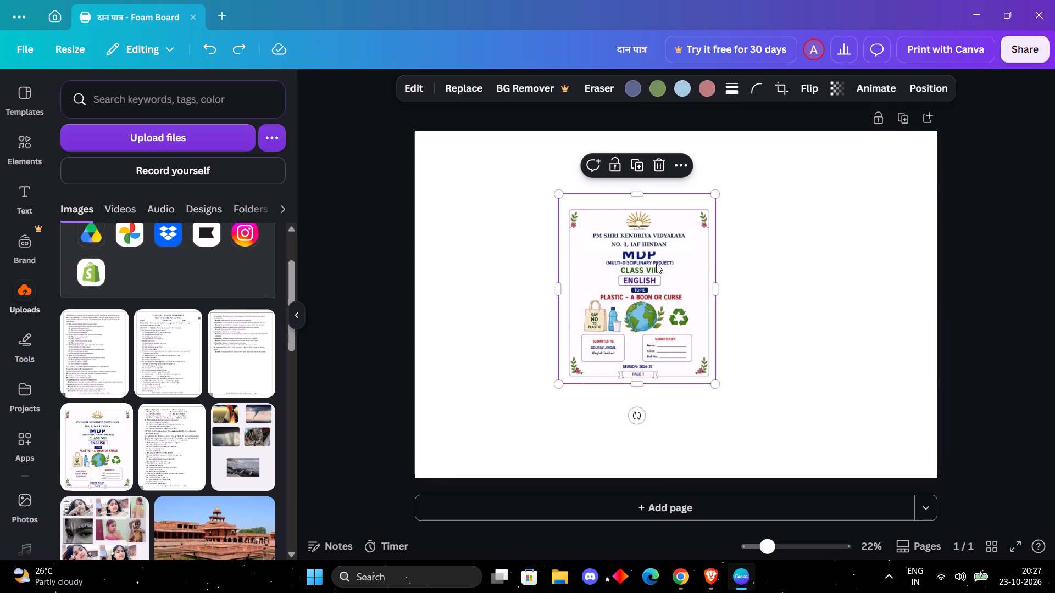
{"action": "left_click", "coordinate": [871, 293]}
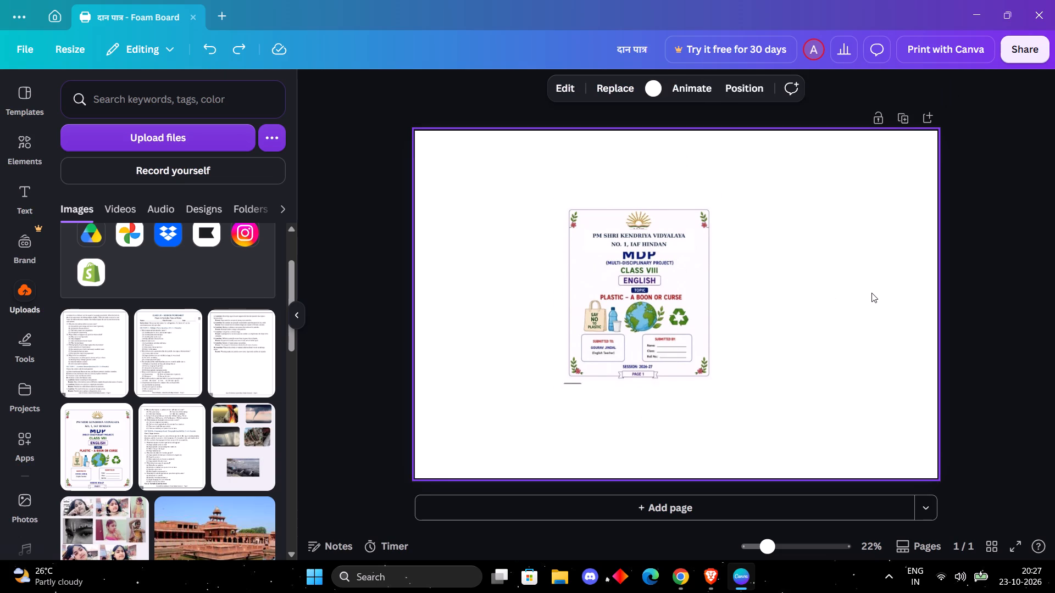
{"action": "left_click", "coordinate": [671, 309]}
{"action": "left_click_drag", "start_coordinate": [637, 417], "coordinate": [725, 293]}
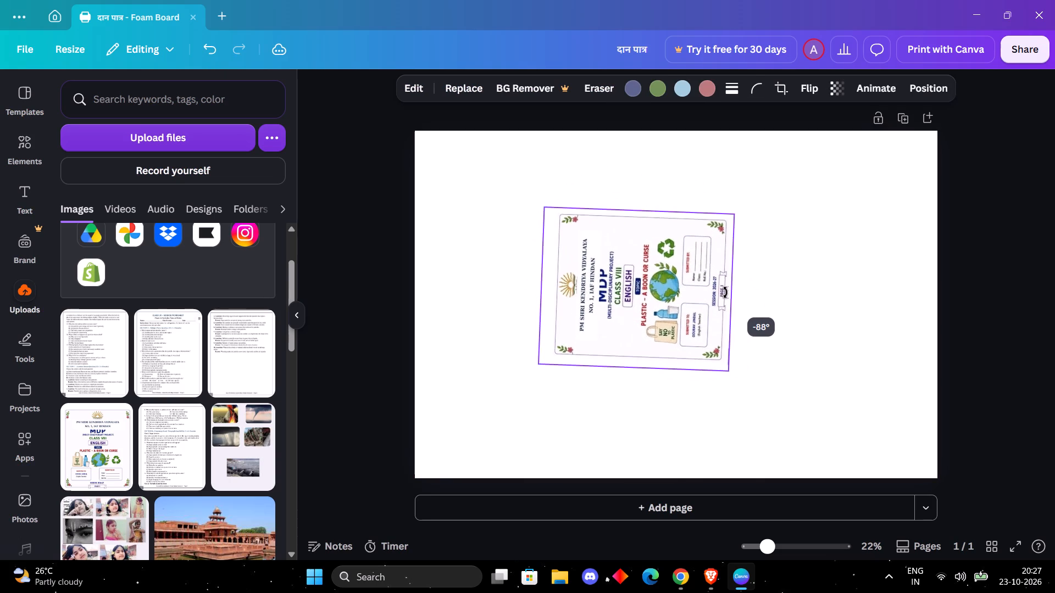
{"action": "left_click_drag", "start_coordinate": [725, 293], "coordinate": [728, 290]}
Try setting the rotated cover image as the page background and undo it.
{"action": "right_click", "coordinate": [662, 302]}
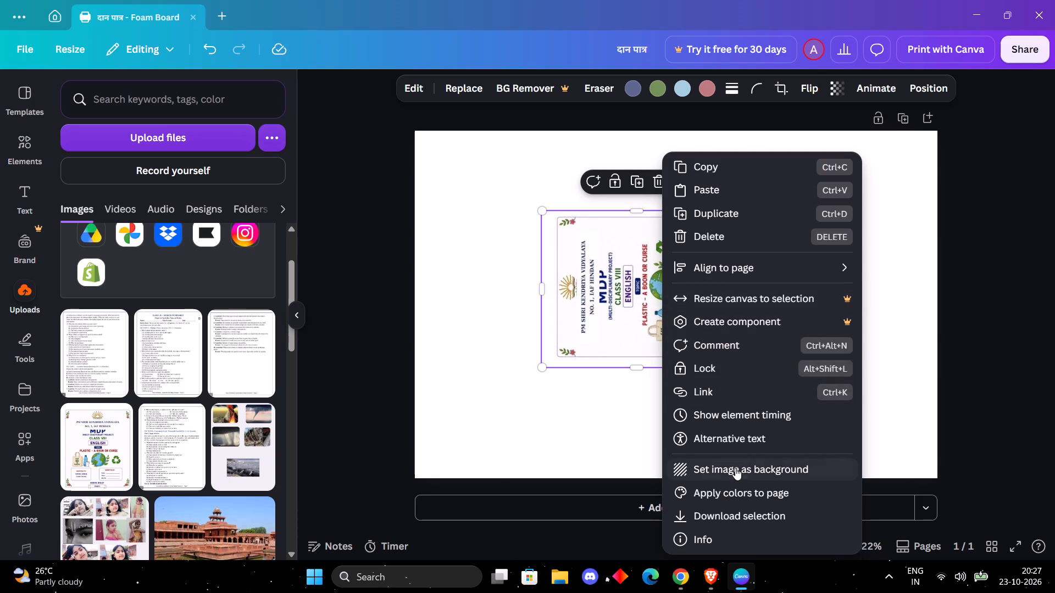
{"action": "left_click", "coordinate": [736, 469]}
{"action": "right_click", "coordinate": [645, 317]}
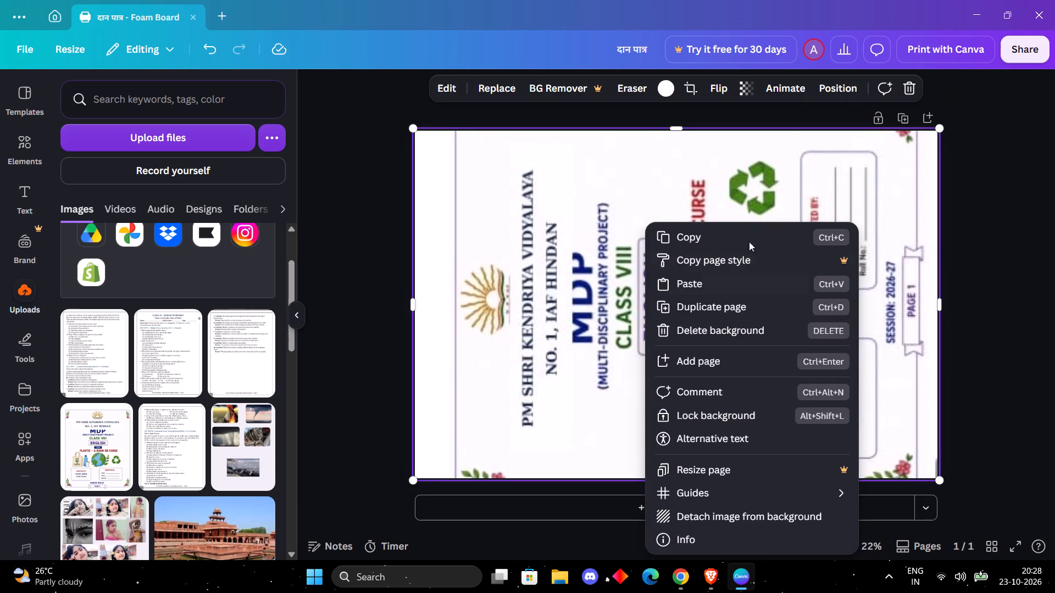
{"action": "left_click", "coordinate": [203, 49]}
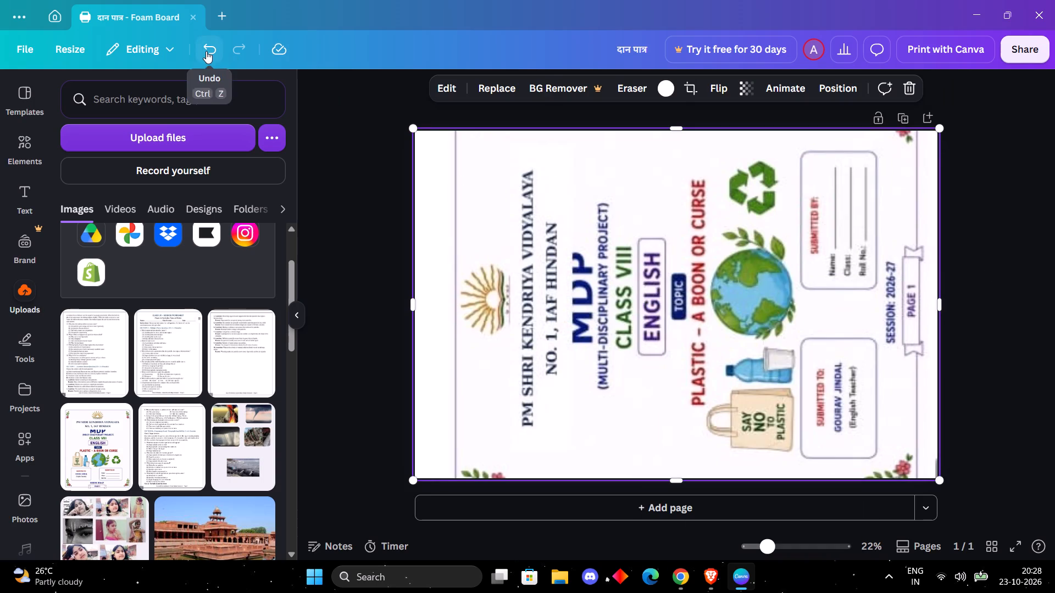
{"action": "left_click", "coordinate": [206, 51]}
Enlarge the sideways cover image to about 23.7 by 30, nearly filling the height of the landscape page.
{"action": "left_click", "coordinate": [599, 271]}
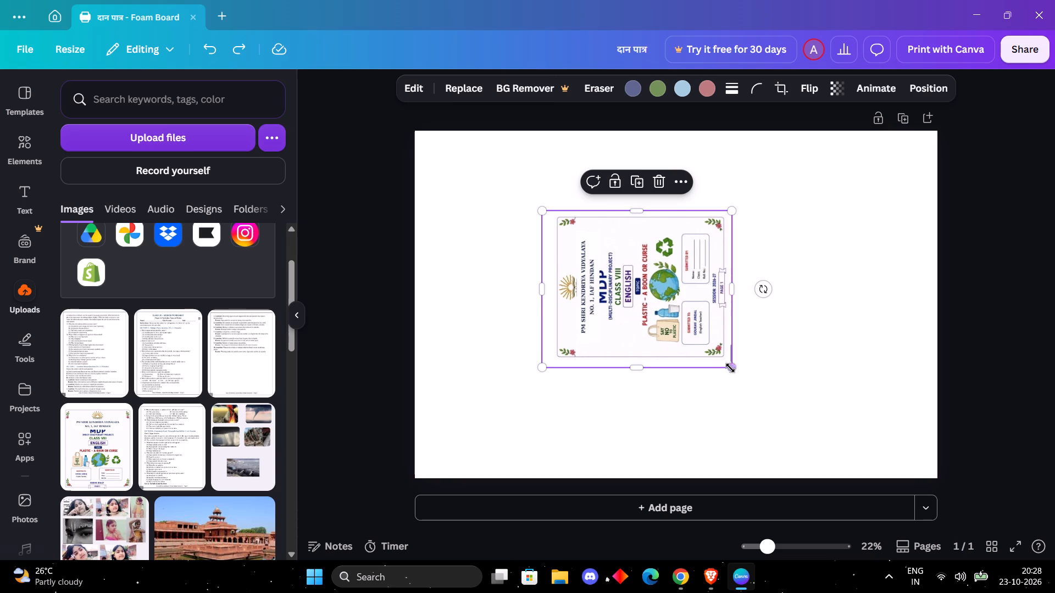
{"action": "left_click_drag", "start_coordinate": [729, 368], "coordinate": [903, 404]}
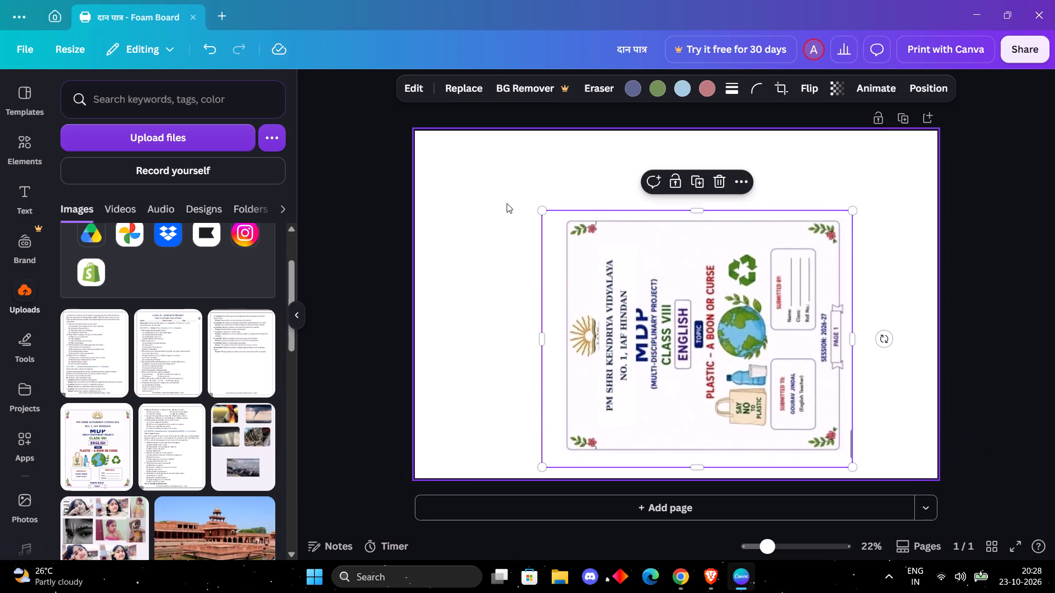
{"action": "left_click_drag", "start_coordinate": [540, 211], "coordinate": [426, 162]}
{"action": "left_click_drag", "start_coordinate": [855, 303], "coordinate": [894, 305]}
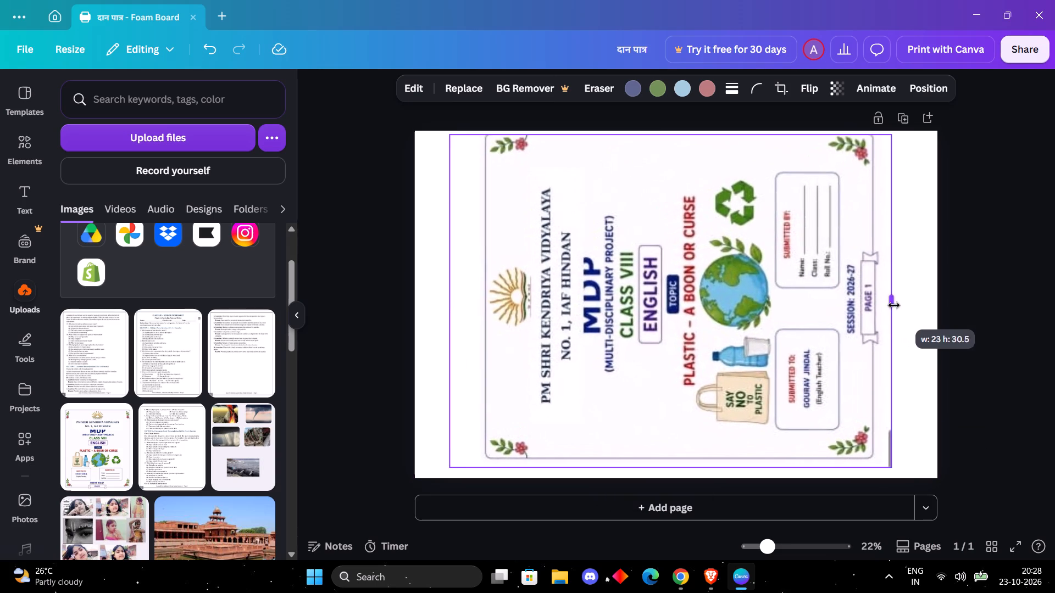
{"action": "left_click_drag", "start_coordinate": [894, 305], "coordinate": [844, 317]}
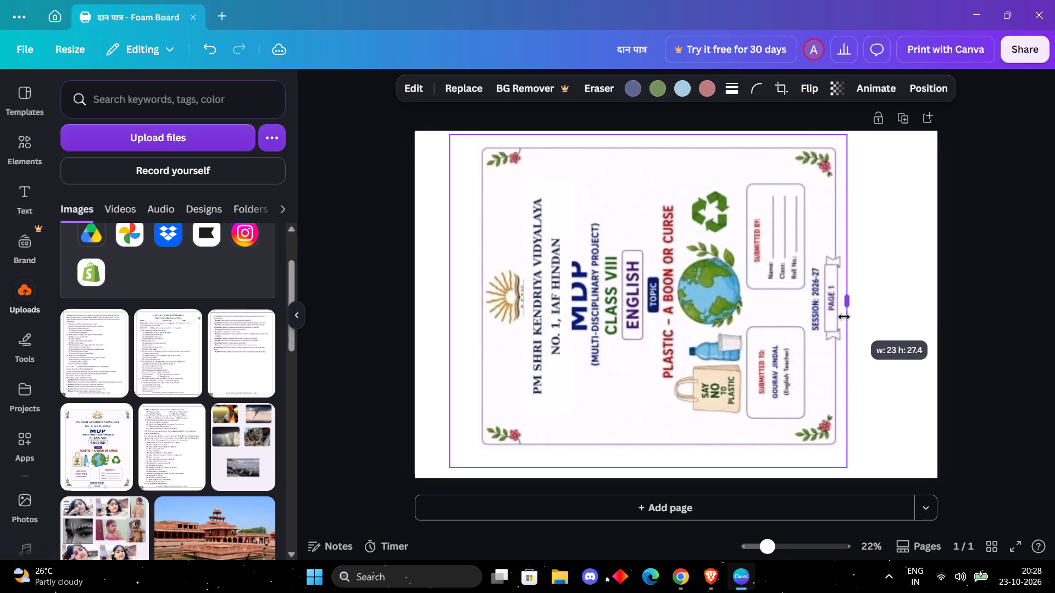
{"action": "left_click_drag", "start_coordinate": [844, 317], "coordinate": [870, 311]}
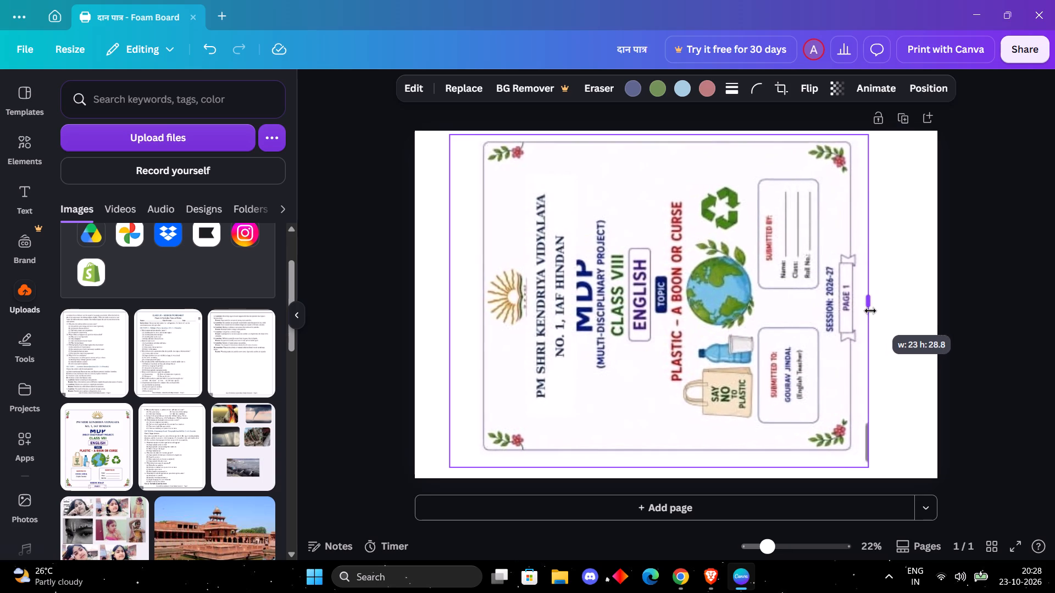
{"action": "left_click_drag", "start_coordinate": [870, 311], "coordinate": [886, 308]}
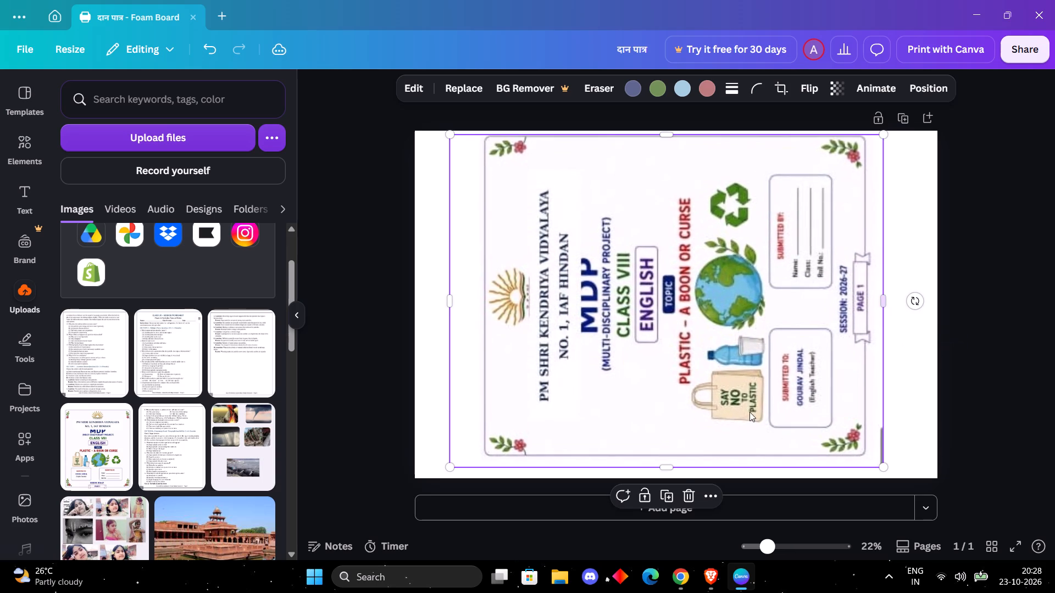
{"action": "left_click_drag", "start_coordinate": [669, 470], "coordinate": [673, 479]}
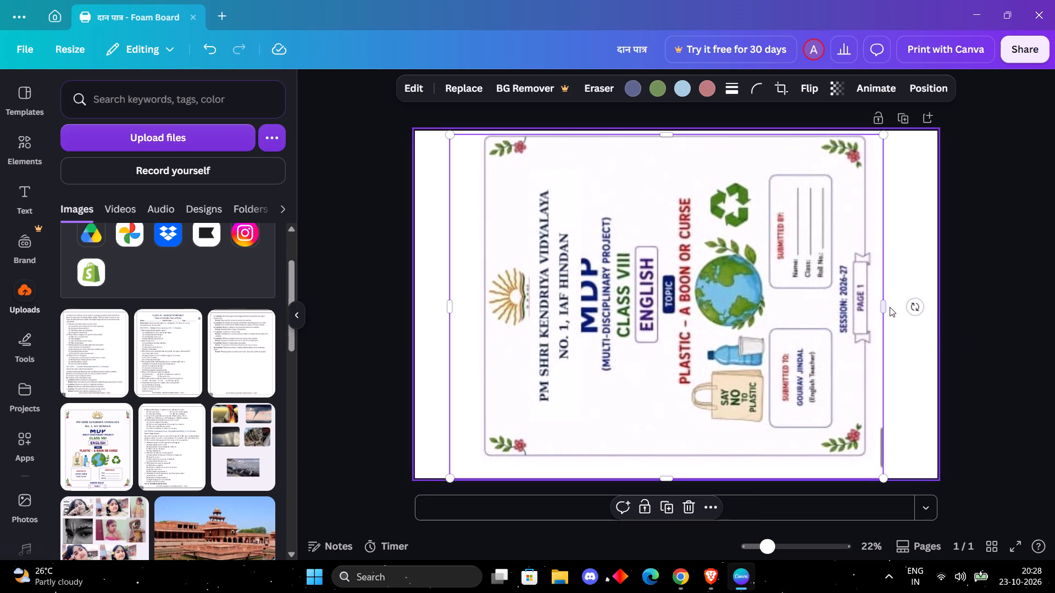
{"action": "left_click_drag", "start_coordinate": [884, 307], "coordinate": [882, 312]}
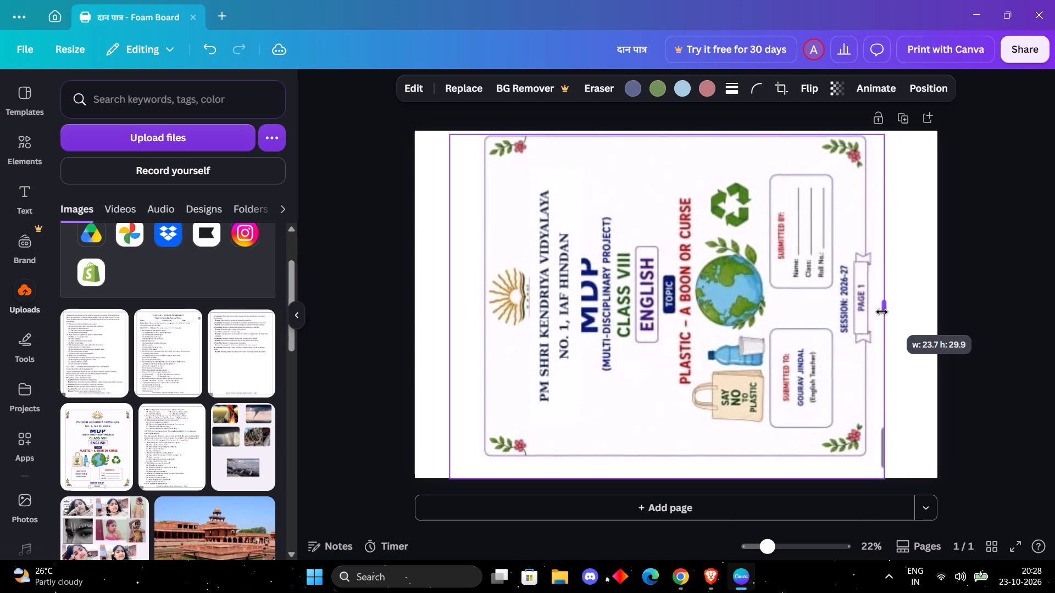
{"action": "left_click_drag", "start_coordinate": [882, 312], "coordinate": [876, 314]}
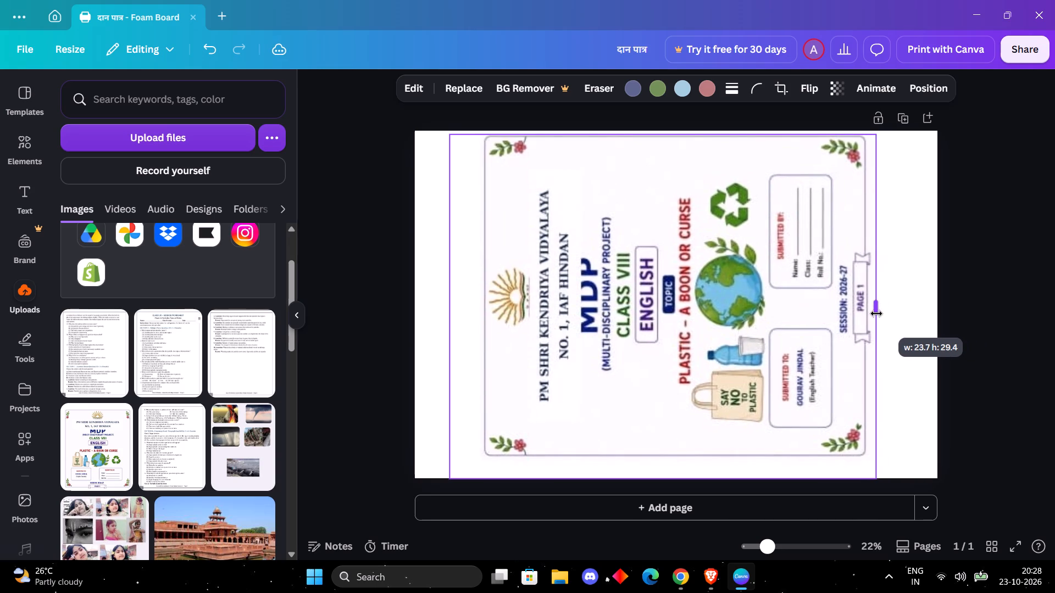
{"action": "left_click_drag", "start_coordinate": [876, 314], "coordinate": [882, 312]}
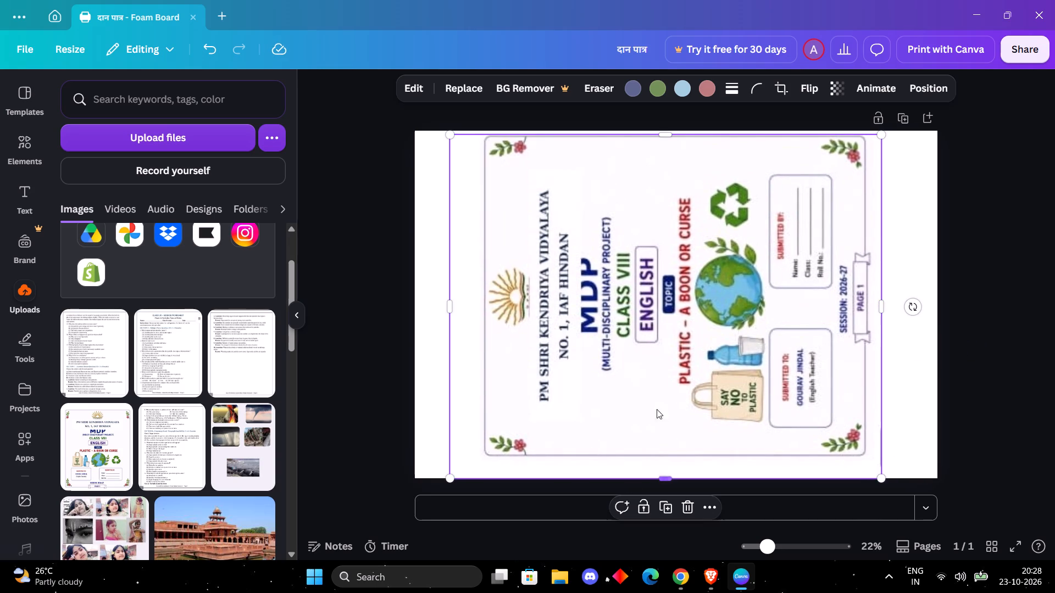
Move the cover image slightly down the page and extend its upper edge to the page's top edge.
{"action": "left_click", "coordinate": [652, 341]}
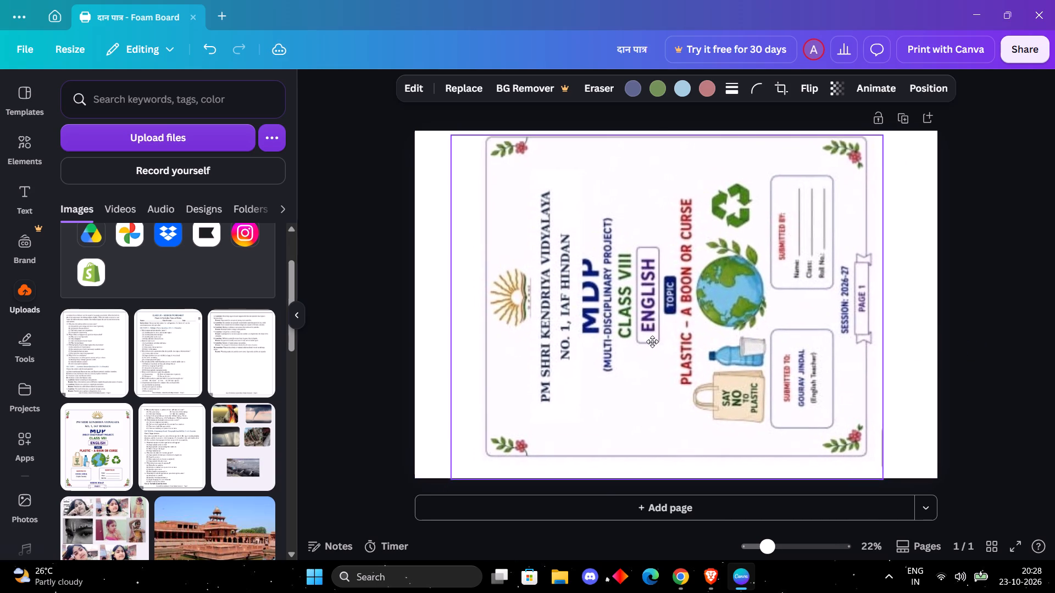
{"action": "left_click_drag", "start_coordinate": [664, 140], "coordinate": [664, 131]}
{"action": "left_click", "coordinate": [1039, 293]}
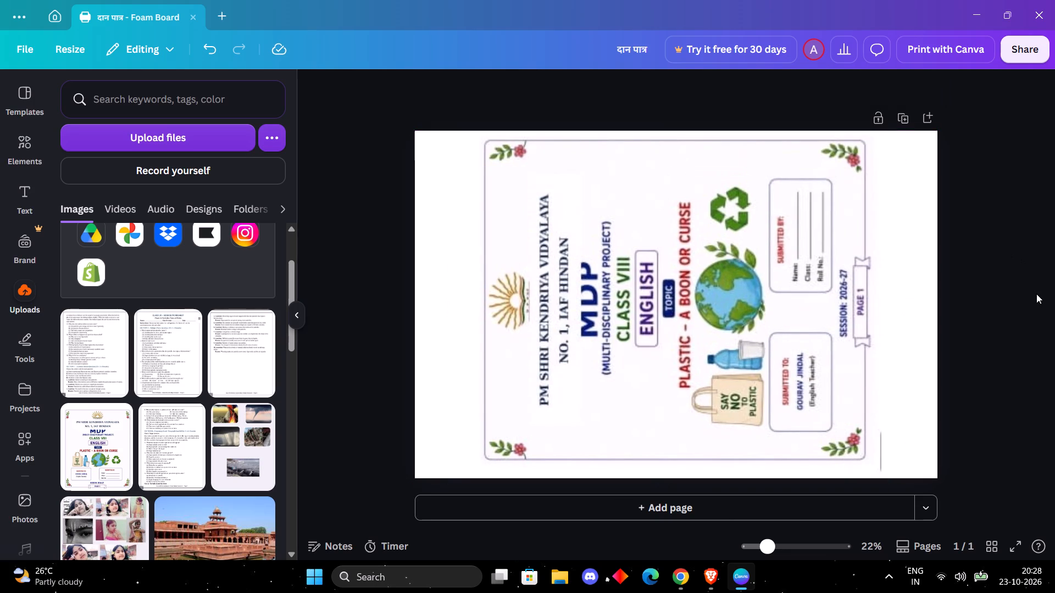
{"action": "left_click_drag", "start_coordinate": [826, 334], "coordinate": [826, 343]}
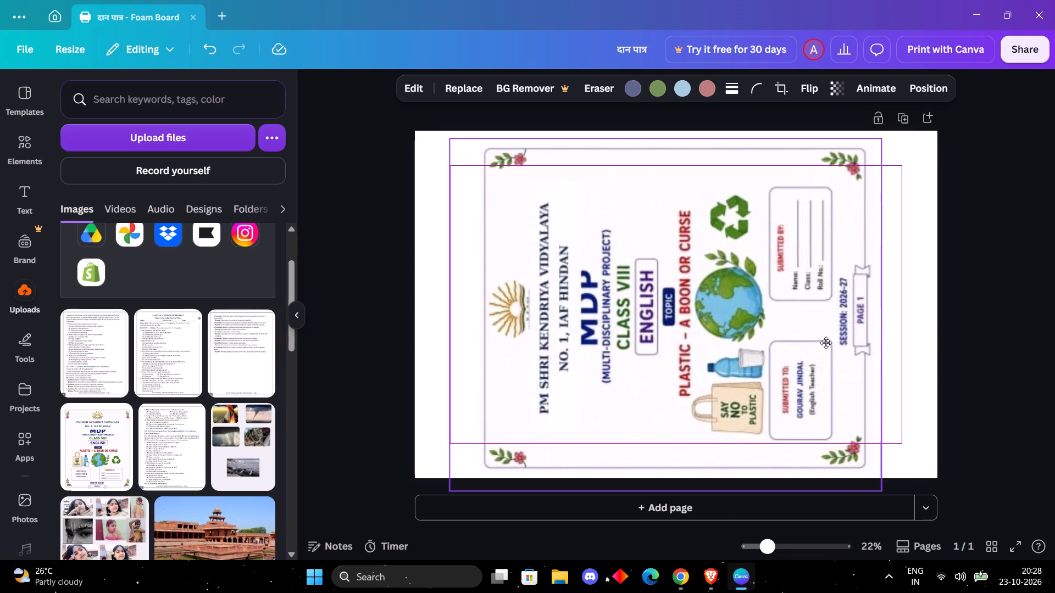
{"action": "left_click_drag", "start_coordinate": [826, 343], "coordinate": [825, 340]}
{"action": "left_click_drag", "start_coordinate": [667, 137], "coordinate": [666, 132]}
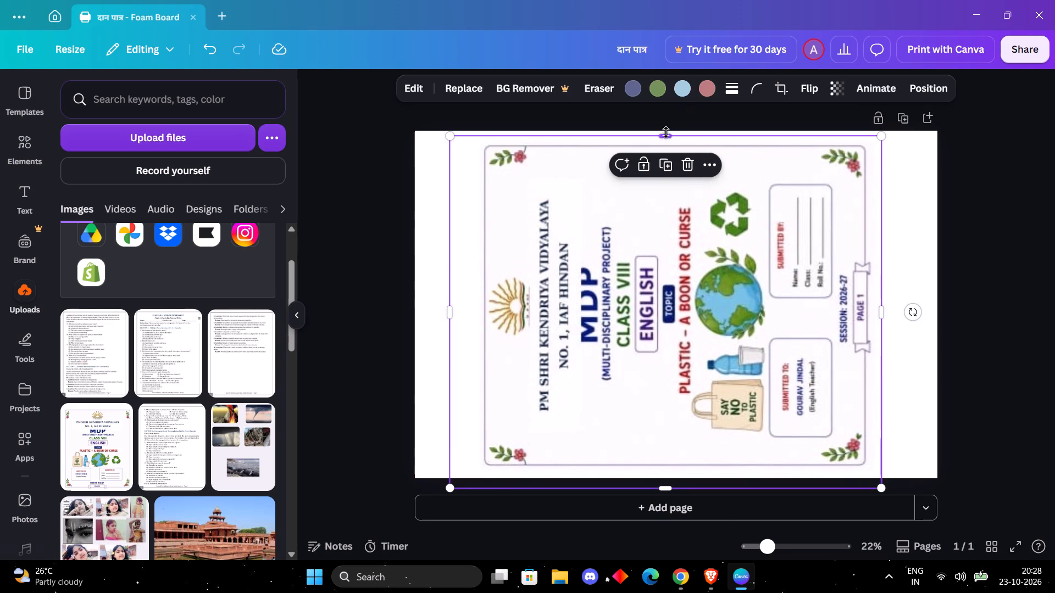
{"action": "left_click_drag", "start_coordinate": [666, 132], "coordinate": [664, 131]}
{"action": "left_click", "coordinate": [983, 303]}
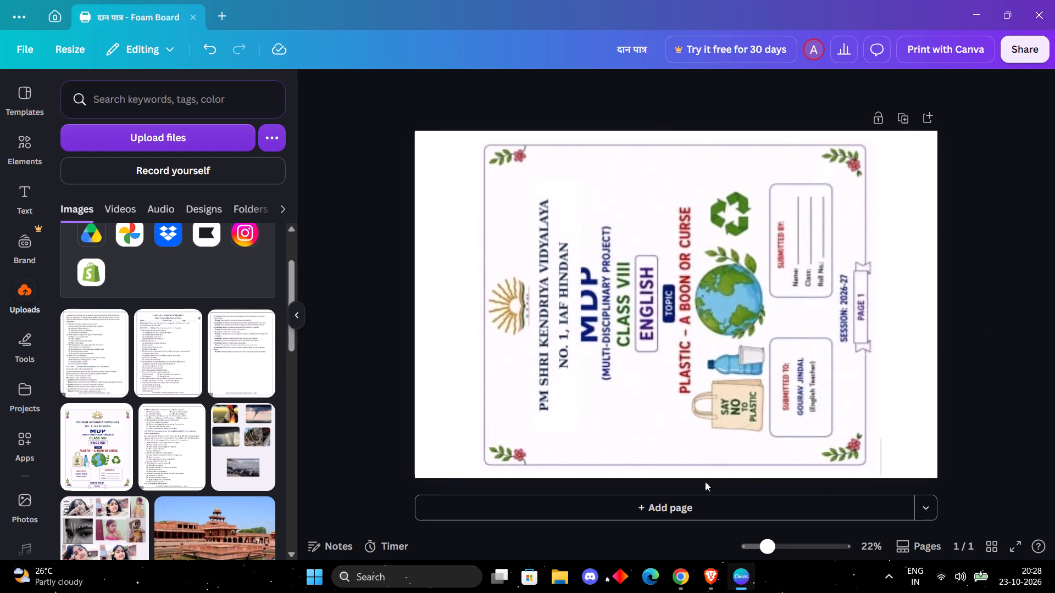
{"action": "scroll", "coordinate": [667, 356], "scroll_direction": "down", "scroll_amount": 3}
{"action": "left_click", "coordinate": [1050, 330]}
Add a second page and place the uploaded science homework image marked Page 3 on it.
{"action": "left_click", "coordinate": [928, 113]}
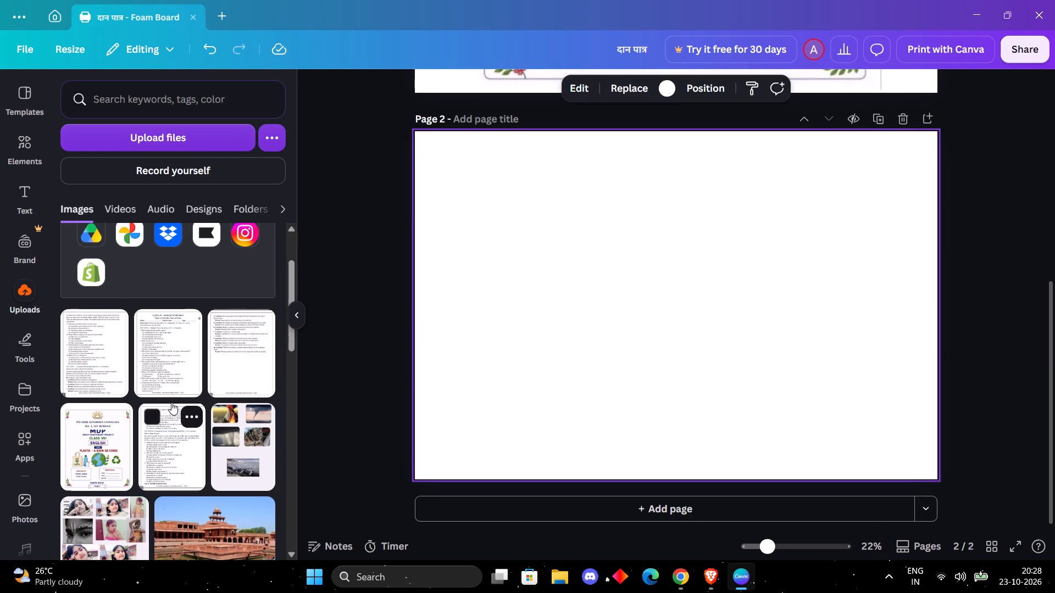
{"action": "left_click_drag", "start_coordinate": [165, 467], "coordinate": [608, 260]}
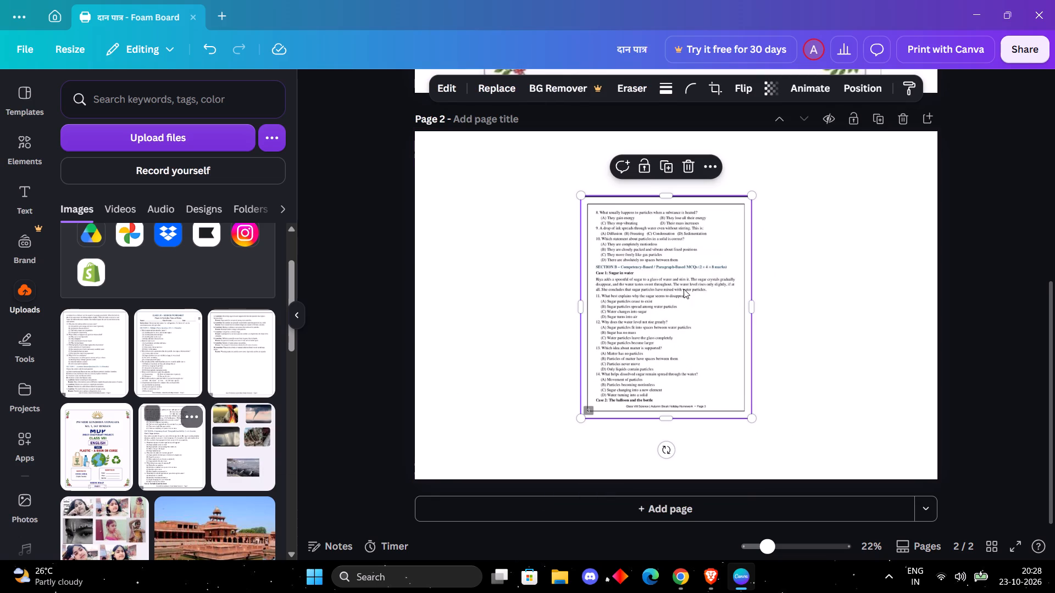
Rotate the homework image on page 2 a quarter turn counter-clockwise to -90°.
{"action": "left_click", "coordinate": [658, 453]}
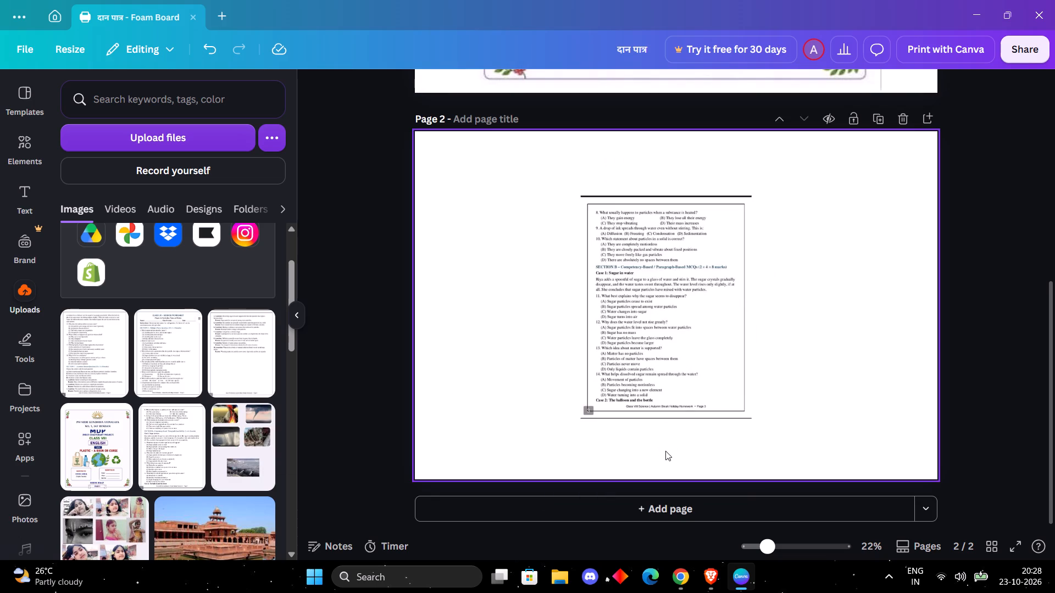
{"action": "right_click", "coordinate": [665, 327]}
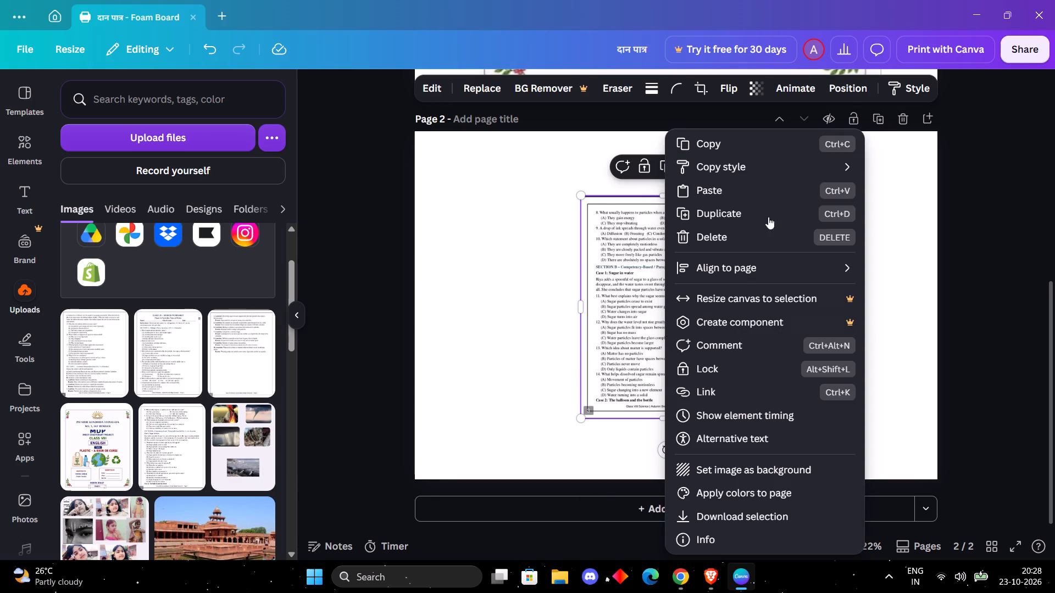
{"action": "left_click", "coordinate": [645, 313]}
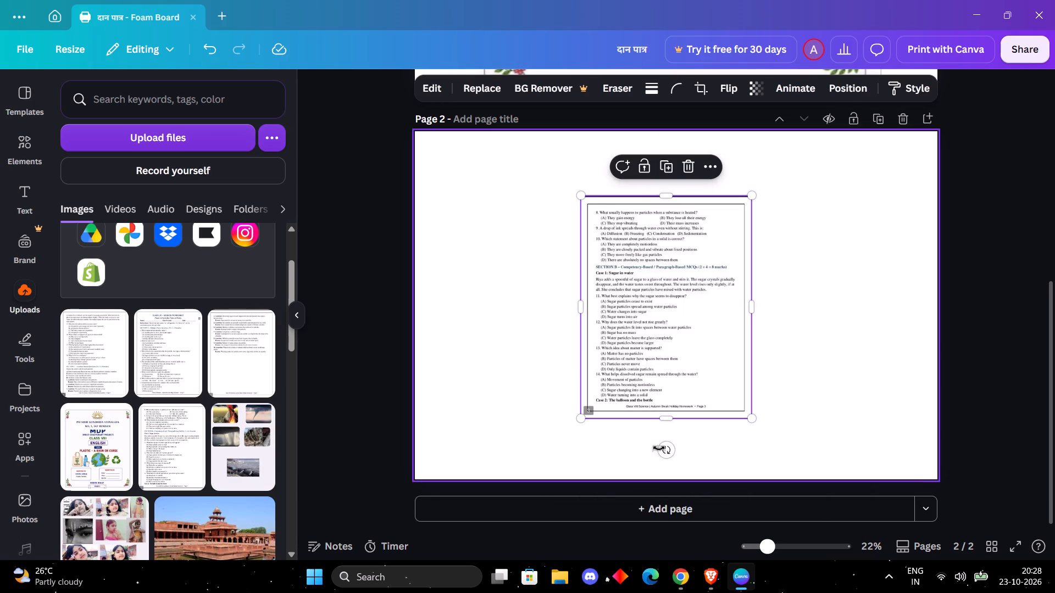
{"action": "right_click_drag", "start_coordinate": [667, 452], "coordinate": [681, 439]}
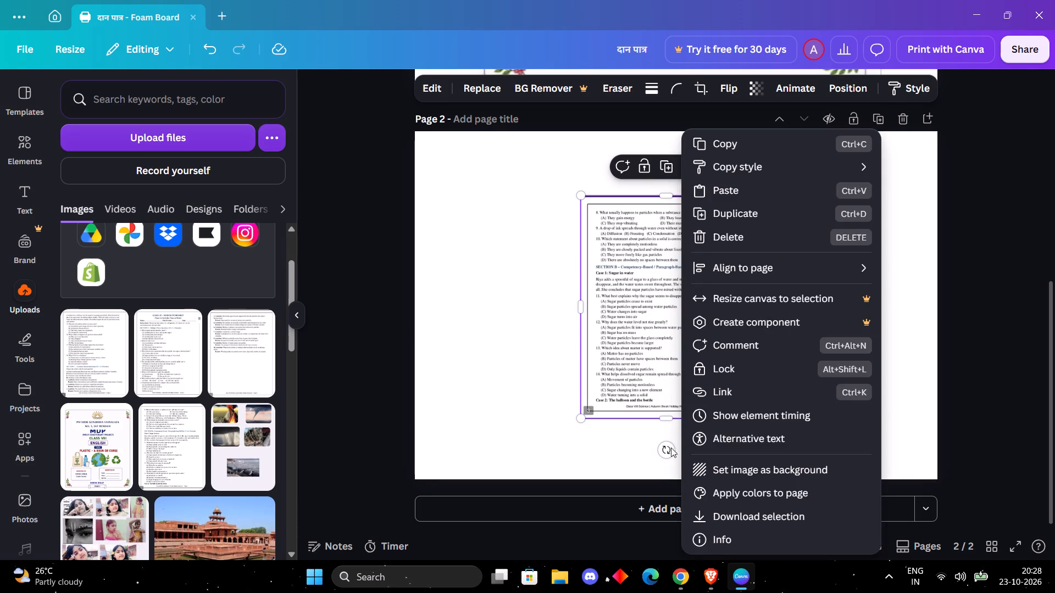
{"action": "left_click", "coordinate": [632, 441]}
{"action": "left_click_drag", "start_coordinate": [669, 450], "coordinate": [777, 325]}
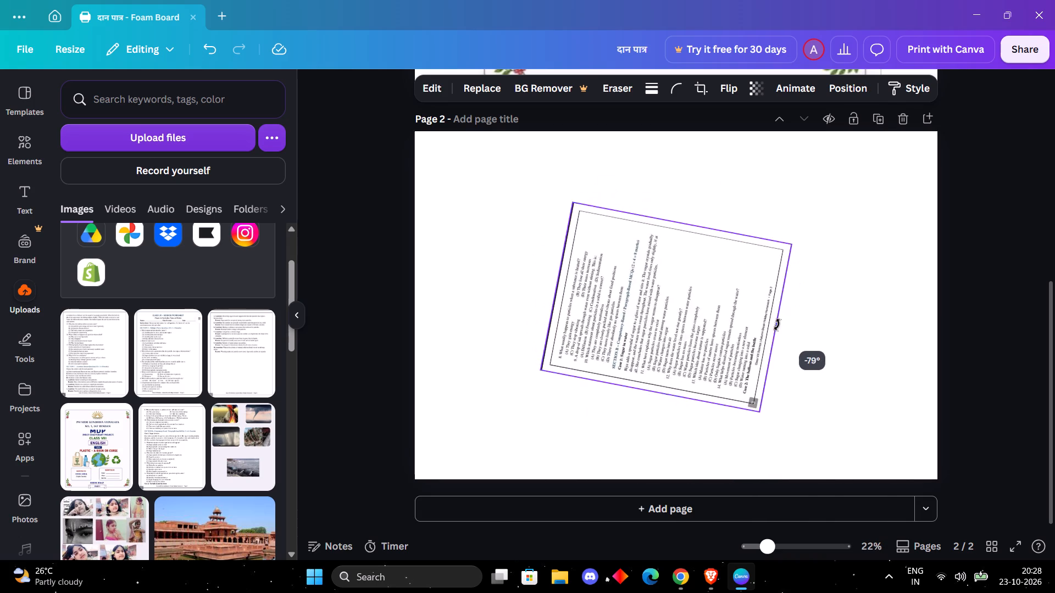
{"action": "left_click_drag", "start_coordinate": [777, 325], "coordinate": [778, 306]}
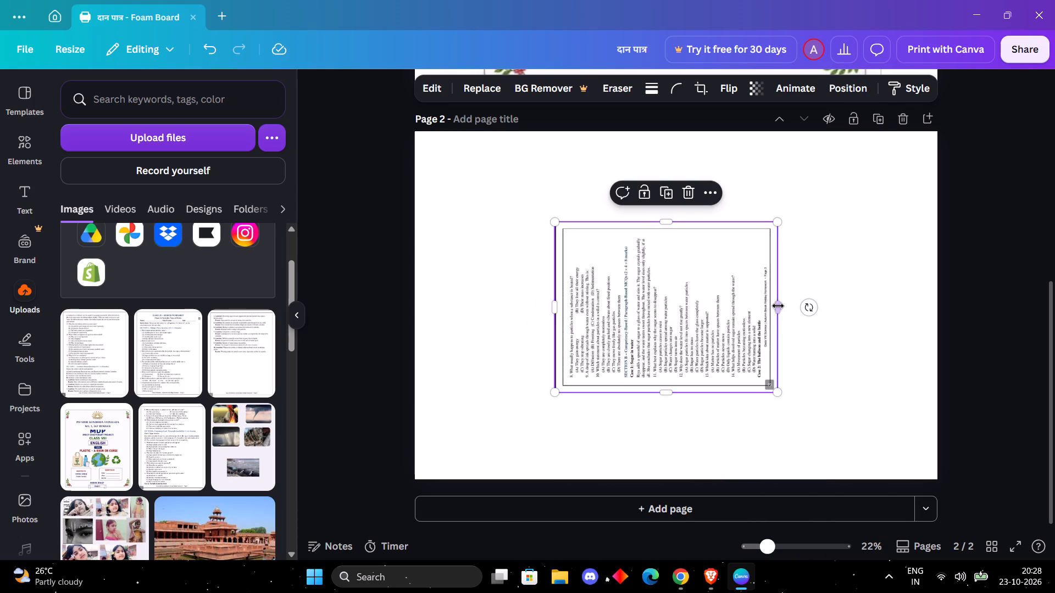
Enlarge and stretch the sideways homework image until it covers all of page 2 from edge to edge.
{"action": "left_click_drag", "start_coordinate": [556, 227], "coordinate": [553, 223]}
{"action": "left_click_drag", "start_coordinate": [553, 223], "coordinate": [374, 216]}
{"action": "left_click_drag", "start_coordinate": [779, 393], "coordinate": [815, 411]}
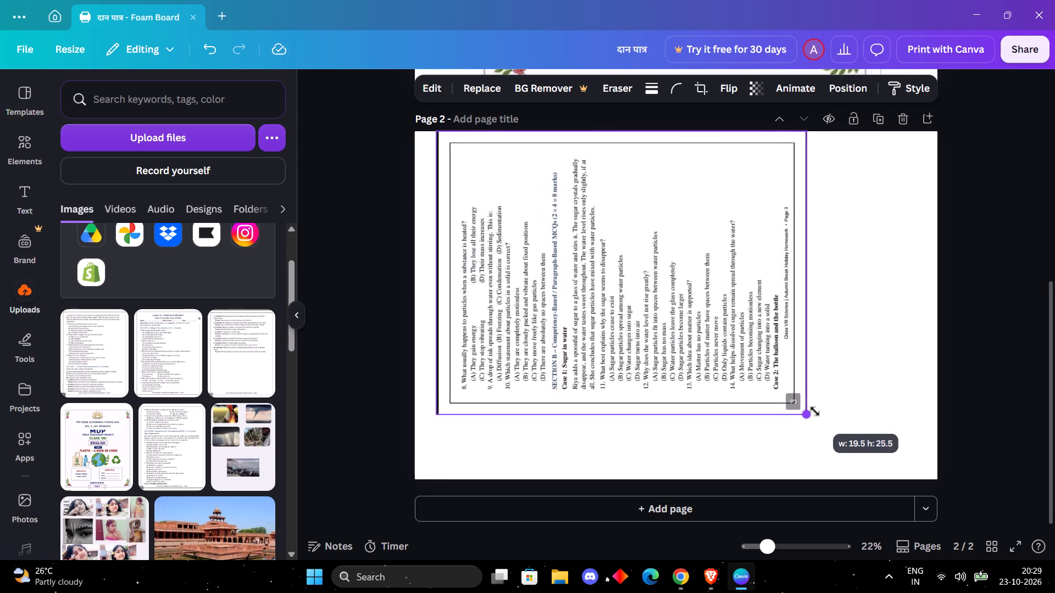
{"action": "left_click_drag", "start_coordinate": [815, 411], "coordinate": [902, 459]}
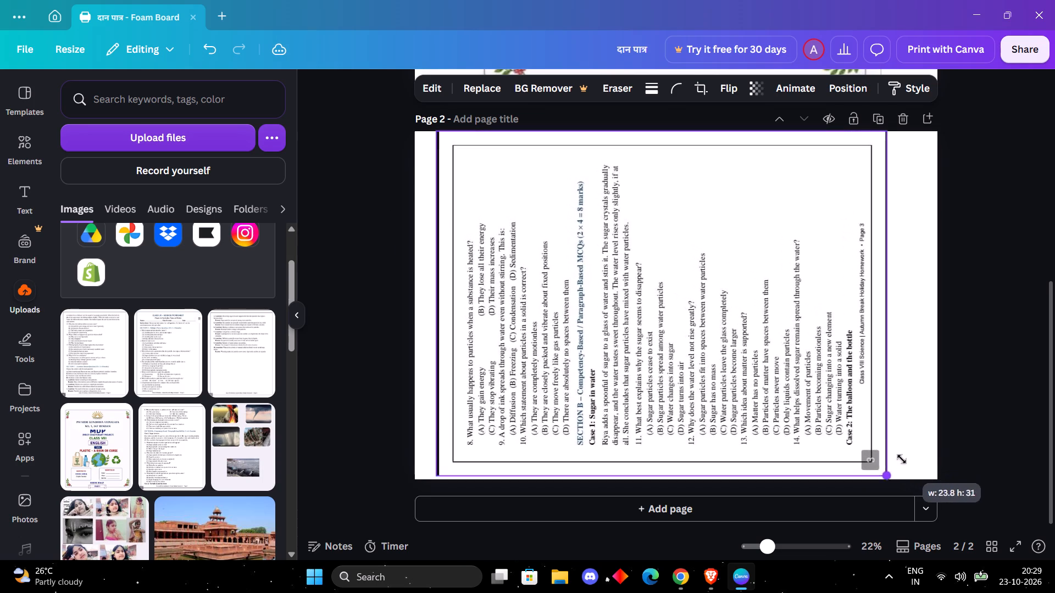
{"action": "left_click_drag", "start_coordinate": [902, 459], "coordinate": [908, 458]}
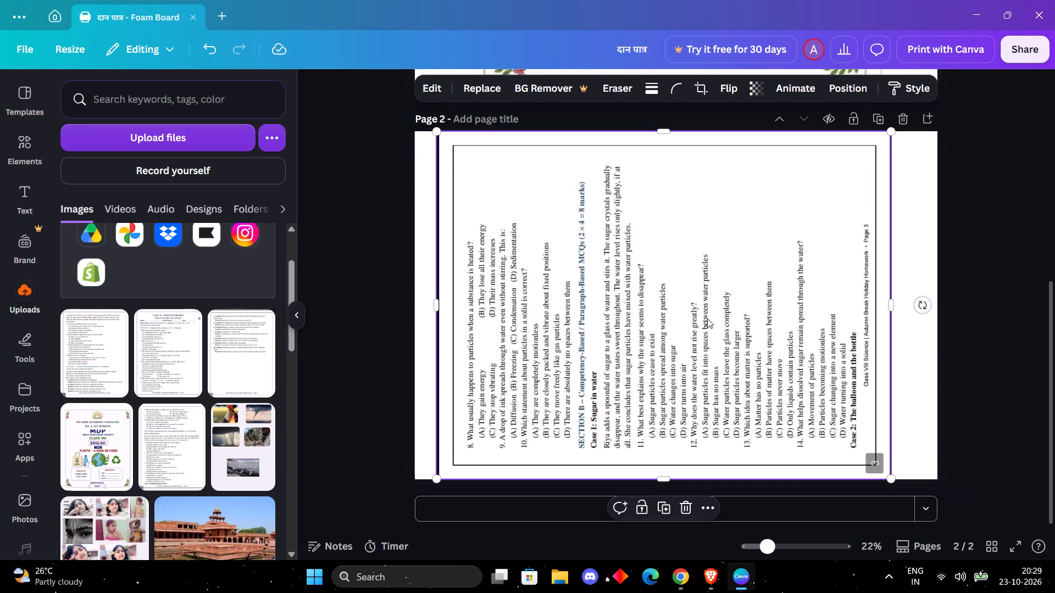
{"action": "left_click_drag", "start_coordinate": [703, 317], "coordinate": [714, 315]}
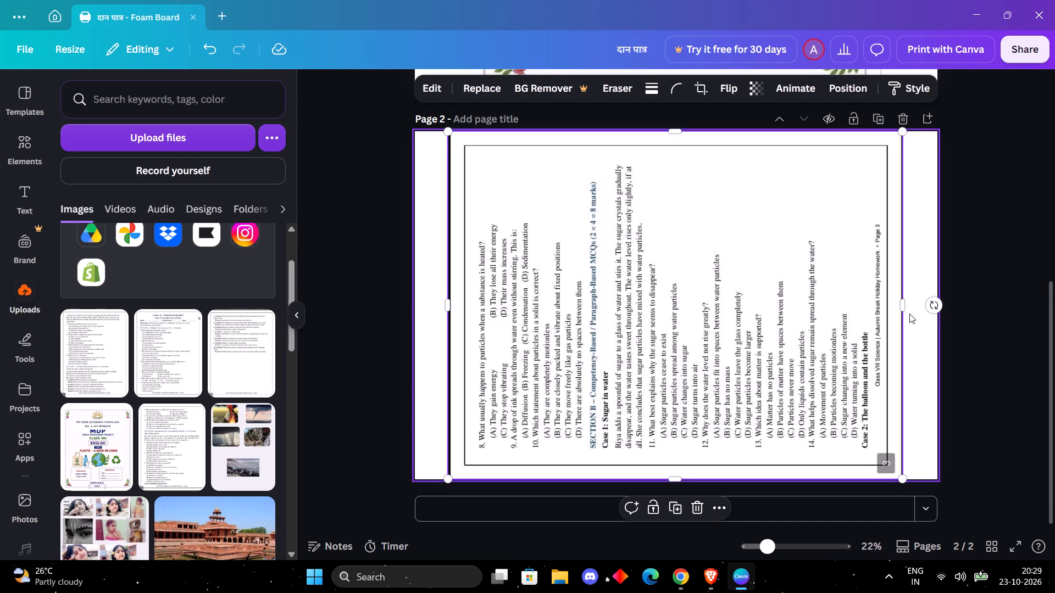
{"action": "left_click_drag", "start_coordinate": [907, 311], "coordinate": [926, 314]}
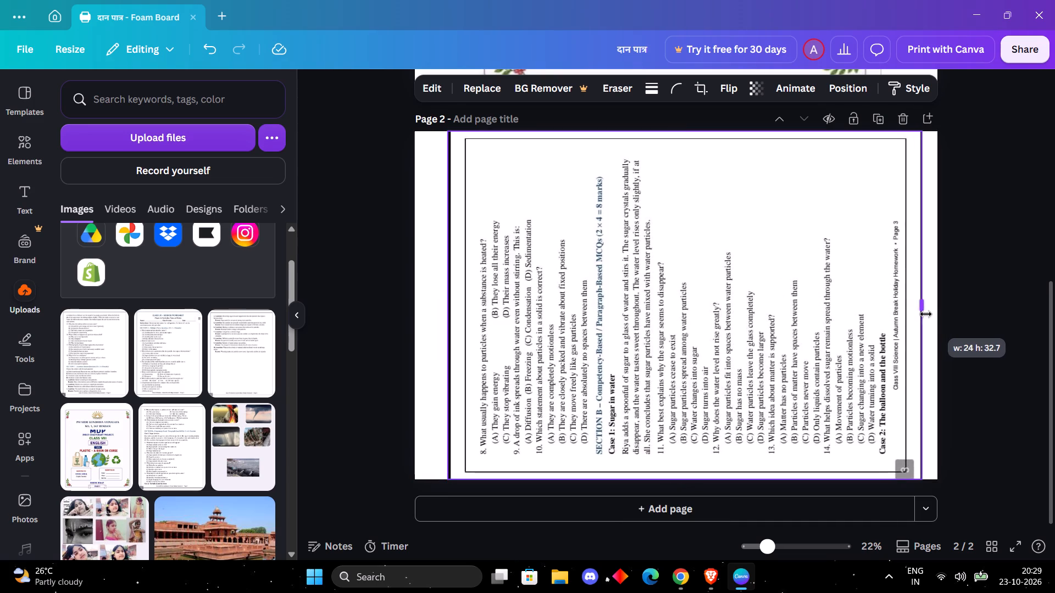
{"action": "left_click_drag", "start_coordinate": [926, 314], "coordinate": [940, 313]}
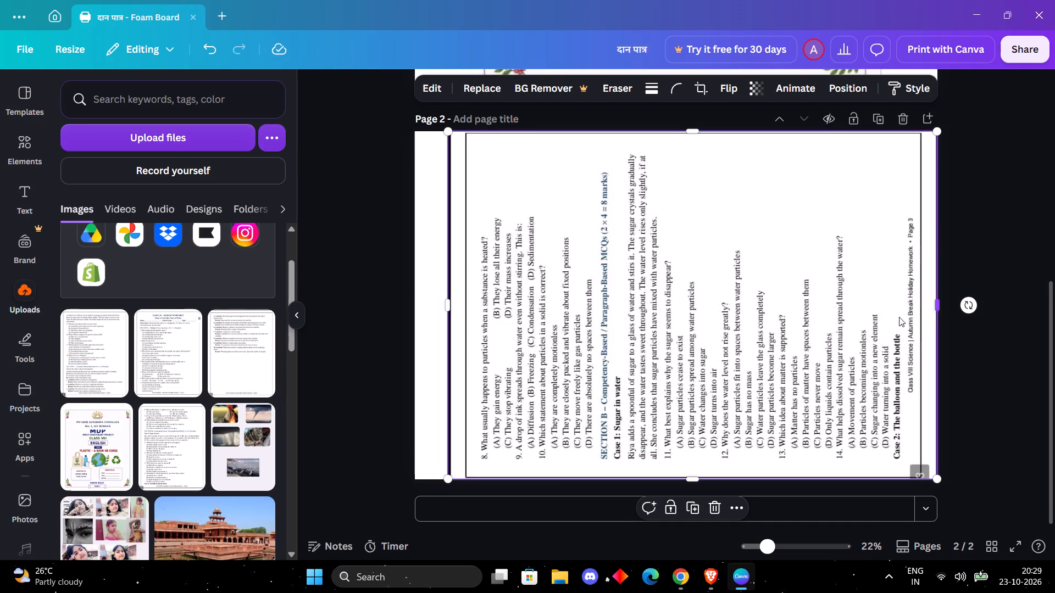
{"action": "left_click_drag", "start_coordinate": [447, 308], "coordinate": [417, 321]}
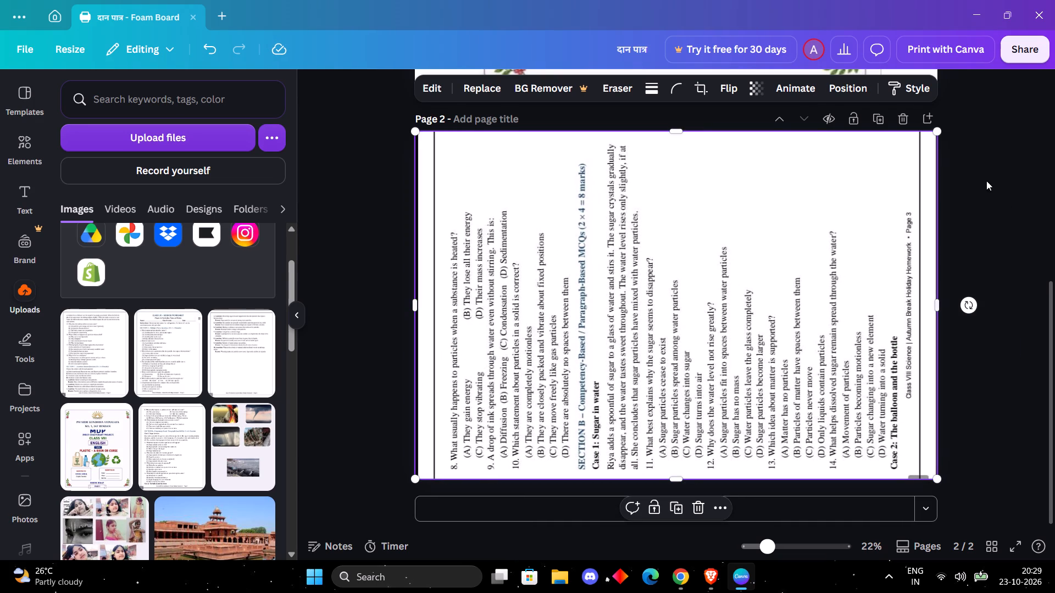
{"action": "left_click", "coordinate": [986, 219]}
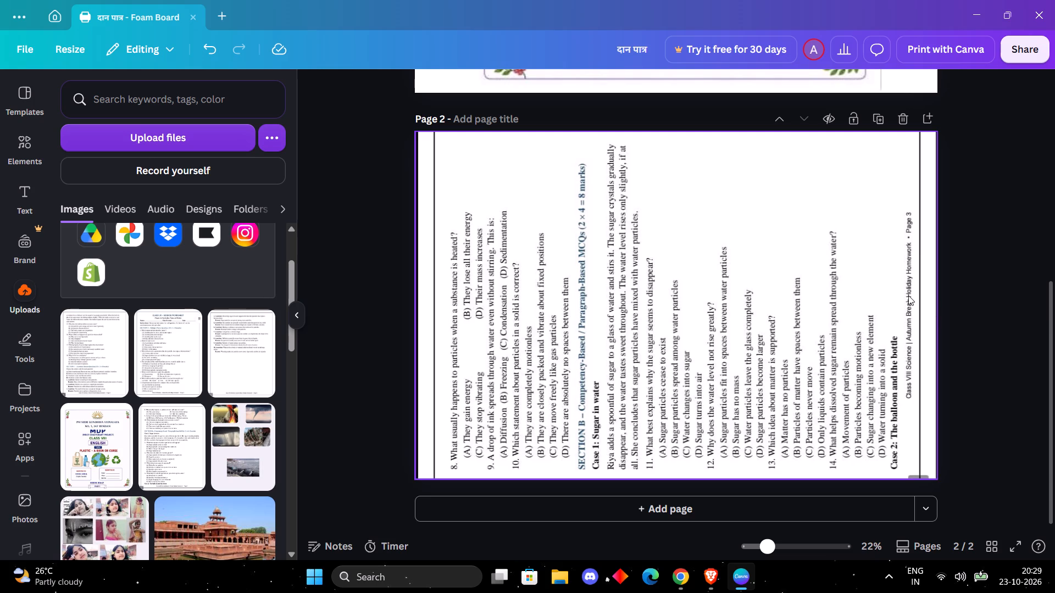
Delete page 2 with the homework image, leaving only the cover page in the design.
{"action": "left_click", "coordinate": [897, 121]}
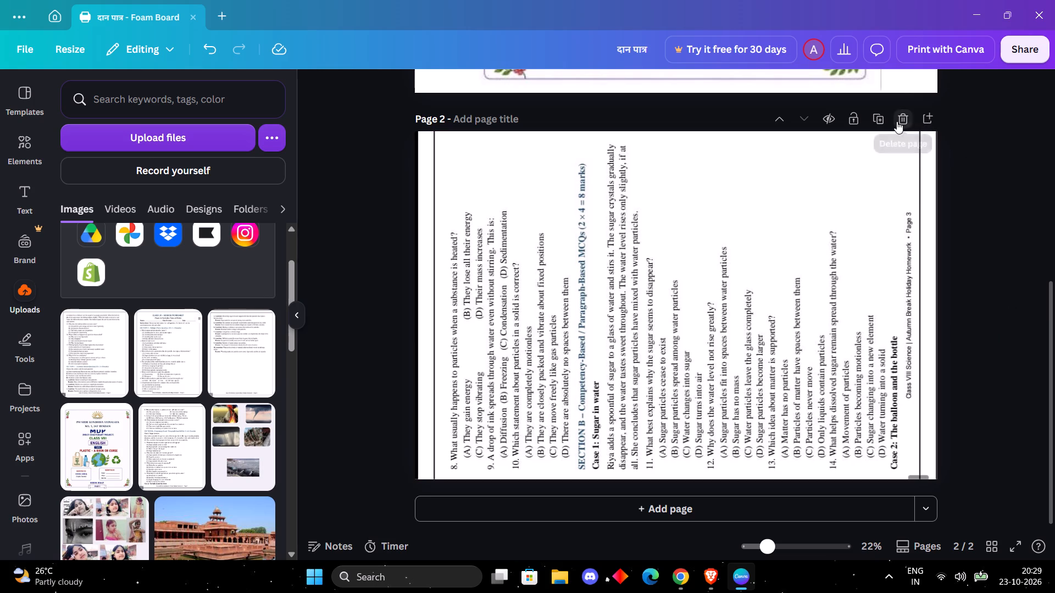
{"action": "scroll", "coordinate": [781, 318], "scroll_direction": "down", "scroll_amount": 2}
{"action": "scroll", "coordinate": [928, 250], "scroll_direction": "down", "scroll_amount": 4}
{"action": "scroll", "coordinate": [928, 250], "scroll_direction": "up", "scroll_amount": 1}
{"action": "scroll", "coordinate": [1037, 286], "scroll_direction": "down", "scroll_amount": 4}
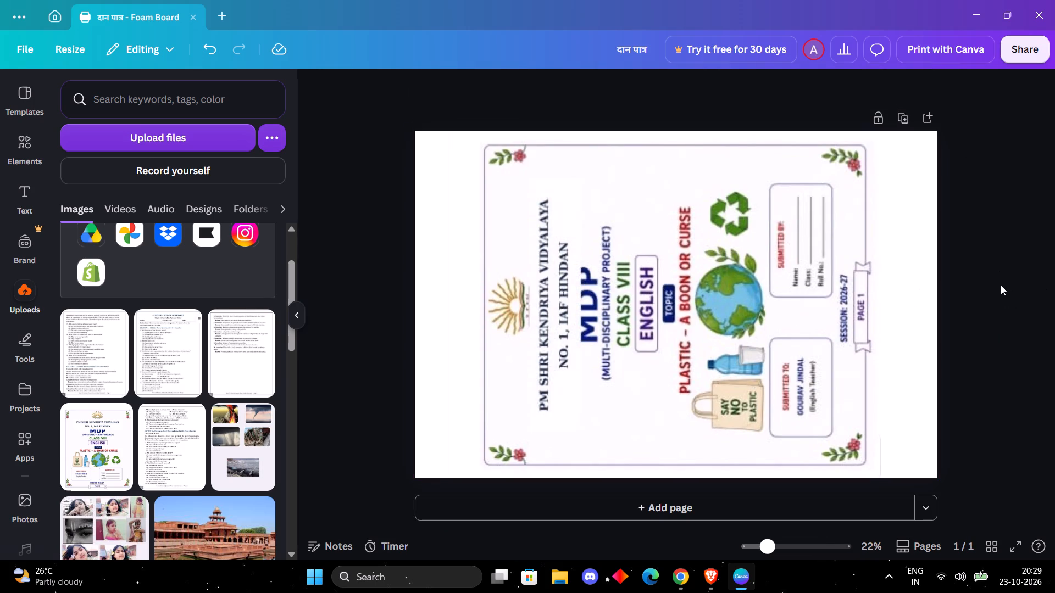
Undo the deletion of page 2 to bring back the page with the sideways homework image.
{"action": "scroll", "coordinate": [923, 338], "scroll_direction": "up", "scroll_amount": 2}
{"action": "scroll", "coordinate": [905, 348], "scroll_direction": "down", "scroll_amount": 1}
{"action": "scroll", "coordinate": [902, 349], "scroll_direction": "up", "scroll_amount": 1}
{"action": "scroll", "coordinate": [901, 350], "scroll_direction": "down", "scroll_amount": 1}
{"action": "left_click", "coordinate": [204, 51]}
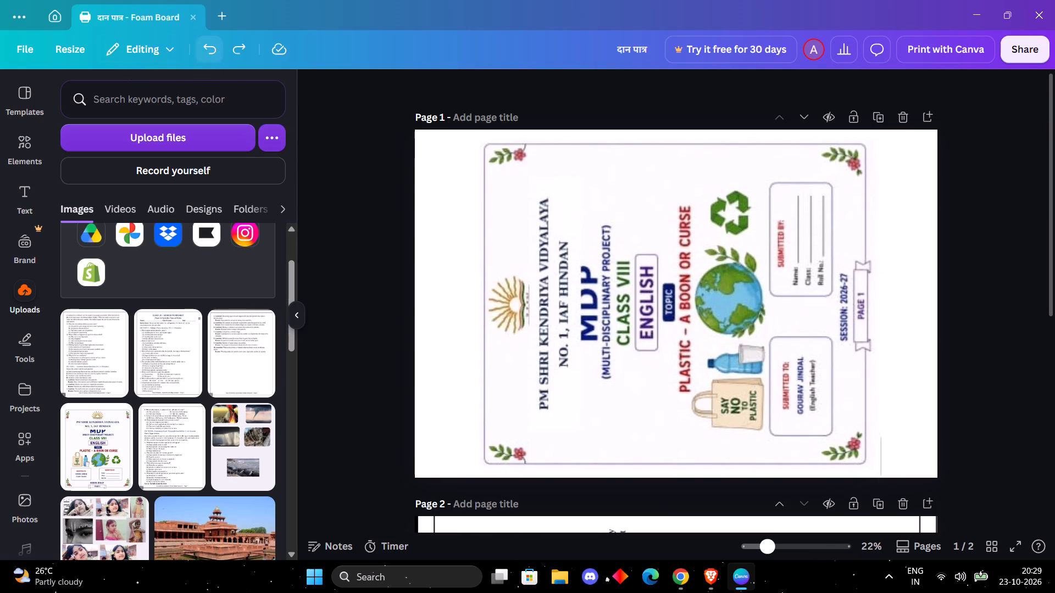
Add a blank third page after the page with the sideways homework image.
{"action": "scroll", "coordinate": [916, 328], "scroll_direction": "down", "scroll_amount": 3}
{"action": "scroll", "coordinate": [991, 328], "scroll_direction": "down", "scroll_amount": 6}
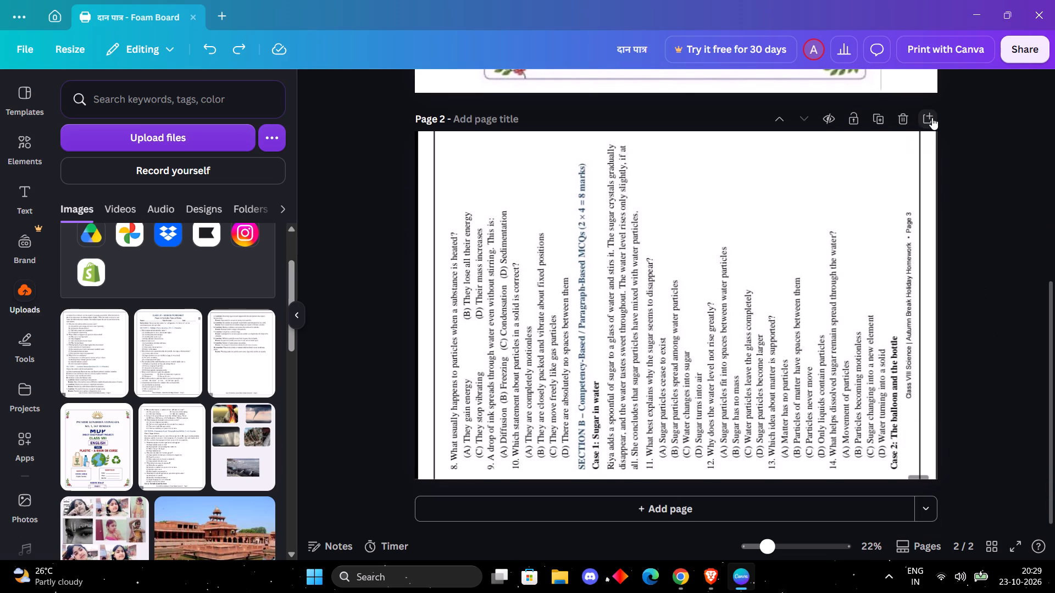
{"action": "left_click", "coordinate": [932, 118]}
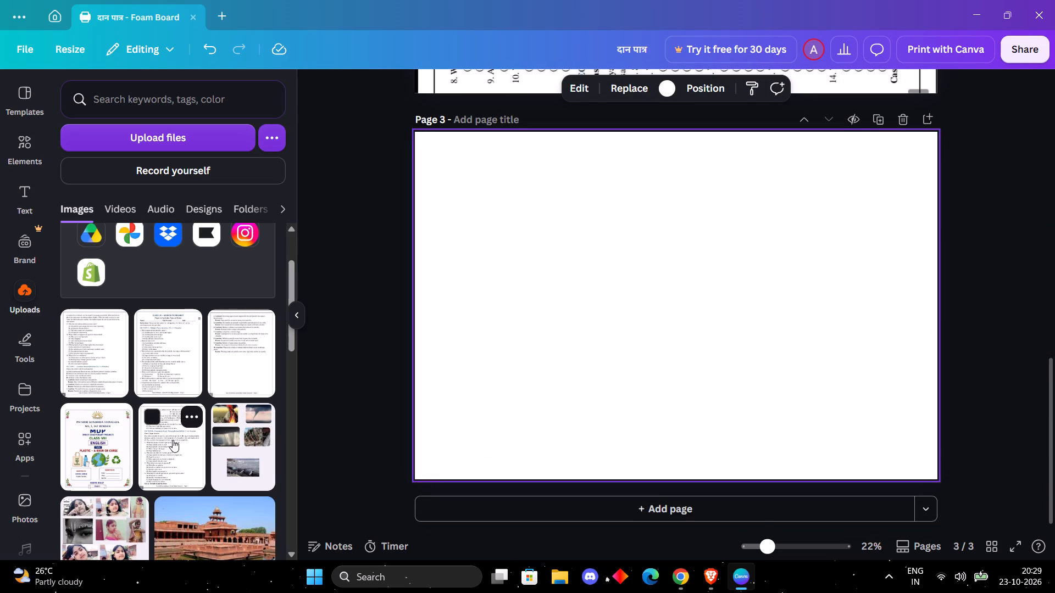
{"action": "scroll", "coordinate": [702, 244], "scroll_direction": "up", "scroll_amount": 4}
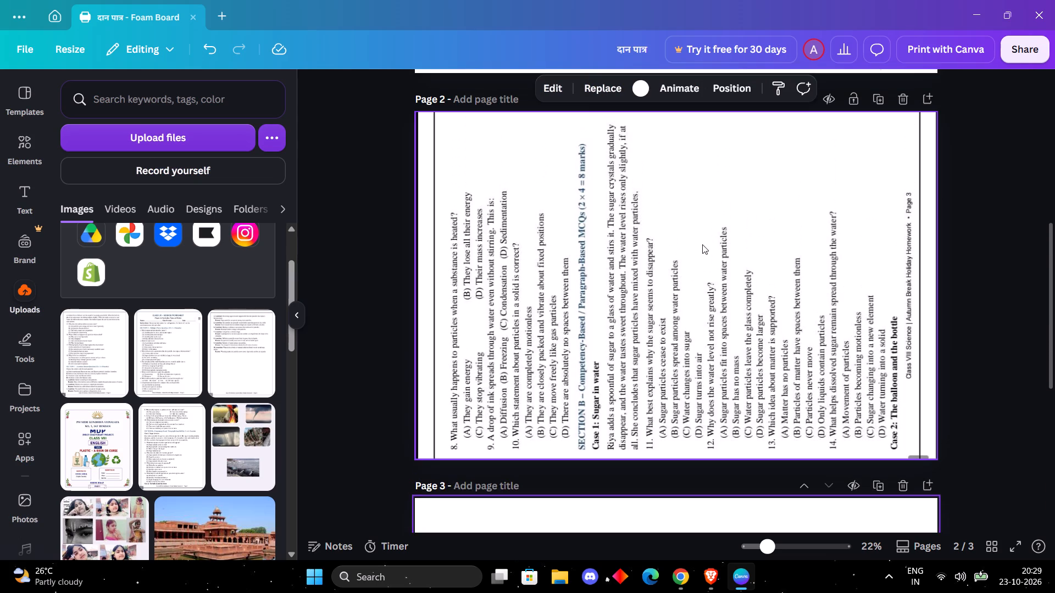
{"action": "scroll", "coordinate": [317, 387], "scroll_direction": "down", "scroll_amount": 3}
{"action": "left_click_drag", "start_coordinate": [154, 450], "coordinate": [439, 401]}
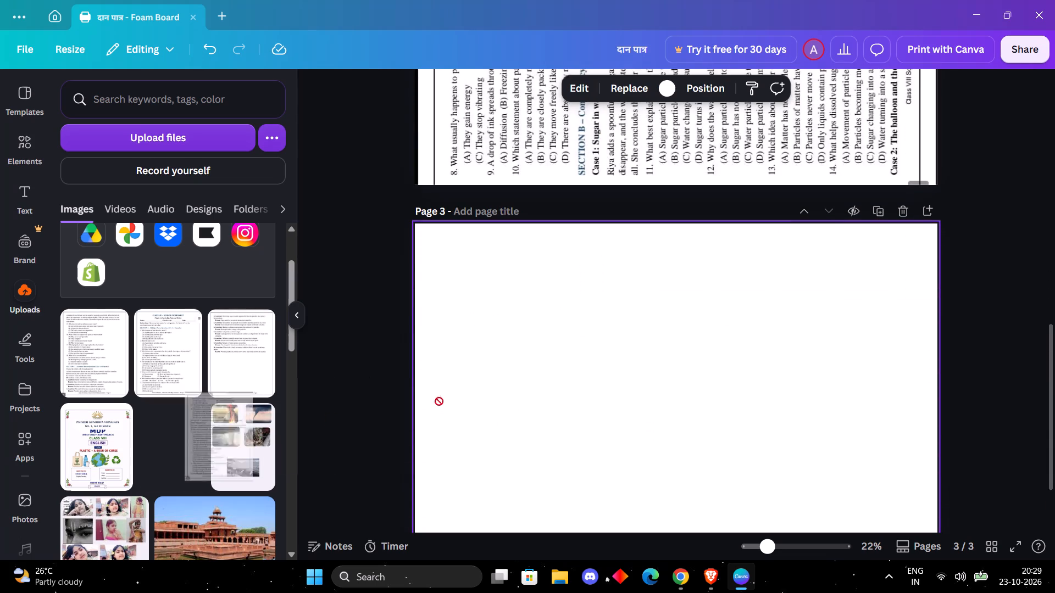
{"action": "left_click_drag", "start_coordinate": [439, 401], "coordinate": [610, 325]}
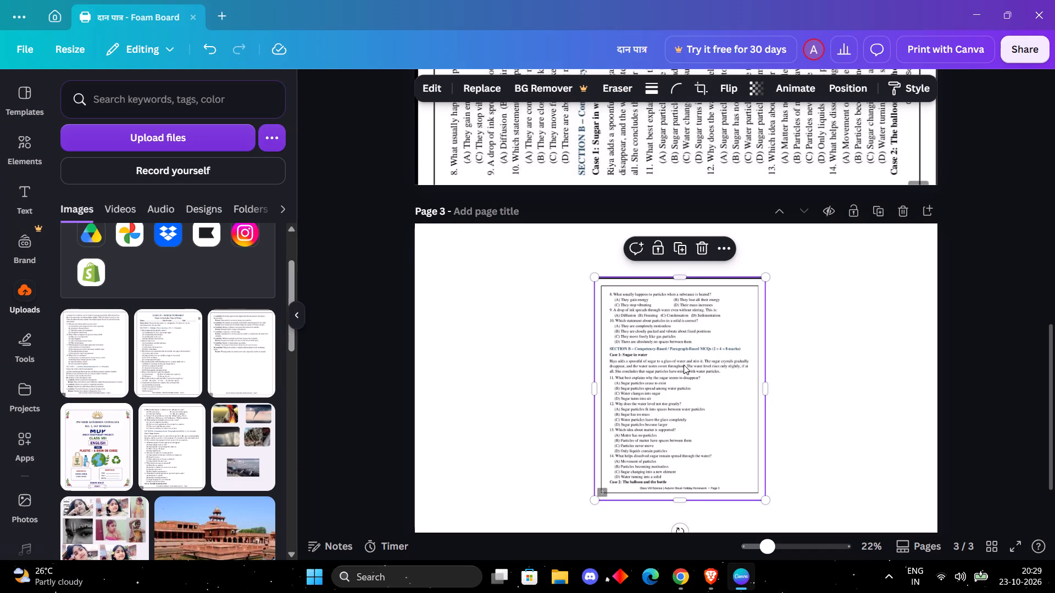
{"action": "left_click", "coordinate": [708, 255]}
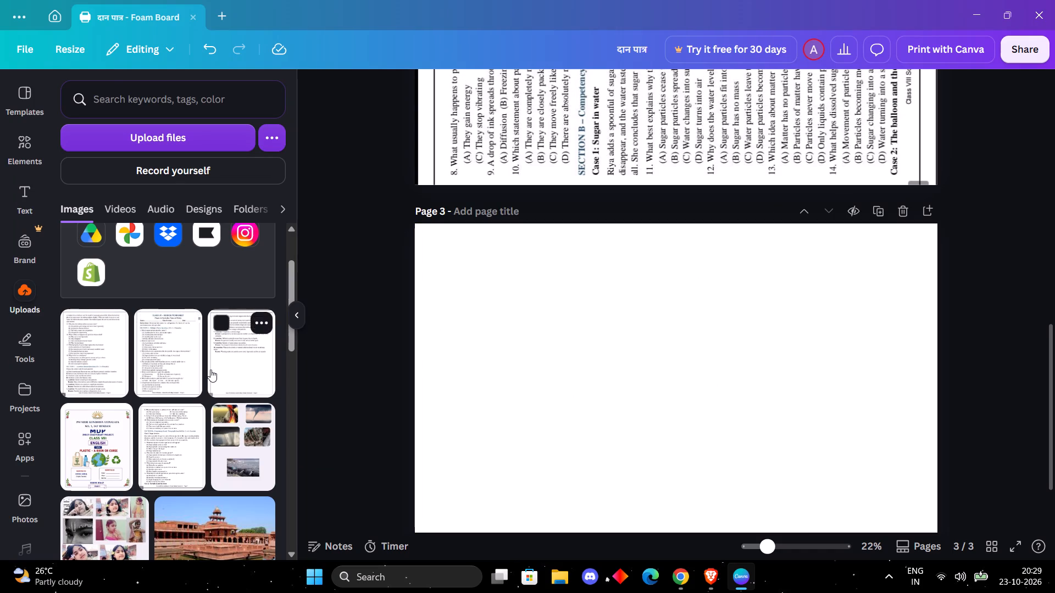
Place the uploaded science homework image marked Page 5 near the middle of page 3.
{"action": "left_click_drag", "start_coordinate": [210, 370], "coordinate": [594, 354]}
{"action": "scroll", "coordinate": [679, 352], "scroll_direction": "down", "scroll_amount": 1}
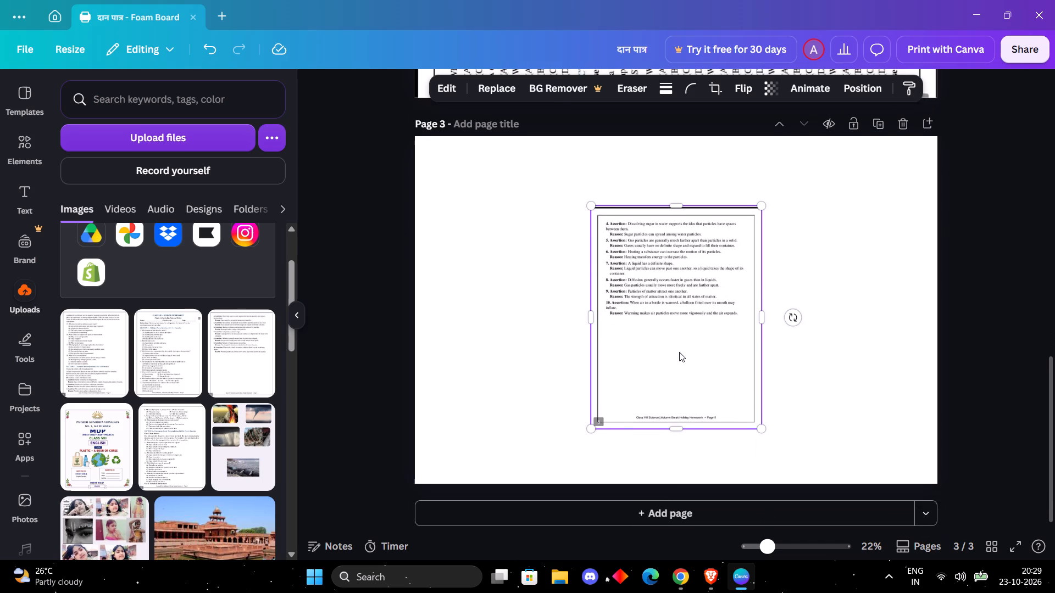
{"action": "scroll", "coordinate": [688, 362], "scroll_direction": "up", "scroll_amount": 2}
{"action": "scroll", "coordinate": [699, 362], "scroll_direction": "down", "scroll_amount": 2}
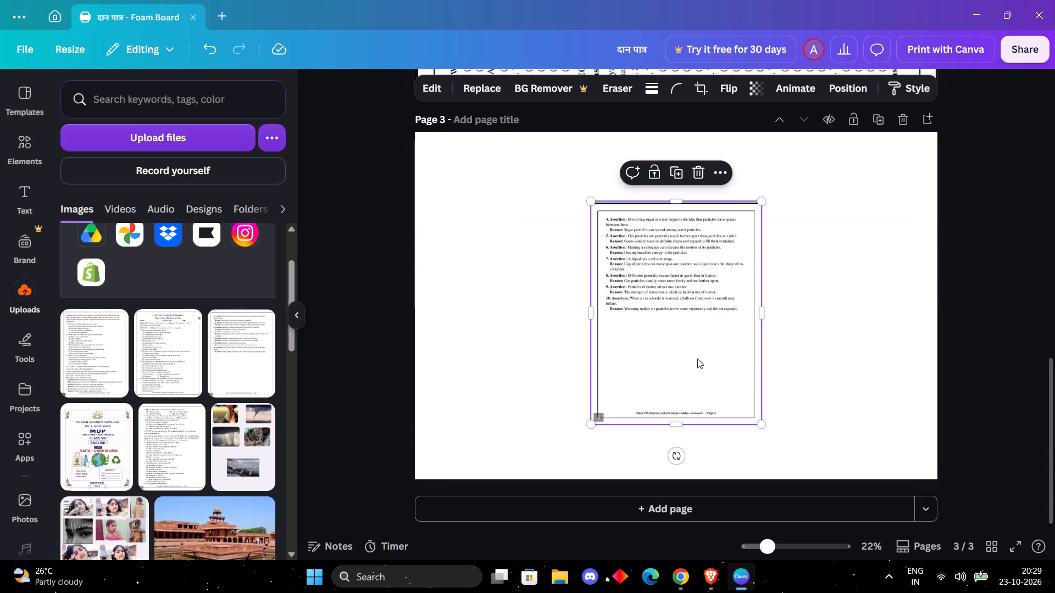
Rotate the homework image on page 3 a quarter turn counter-clockwise so it lies sideways.
{"action": "left_click_drag", "start_coordinate": [679, 453], "coordinate": [807, 340]}
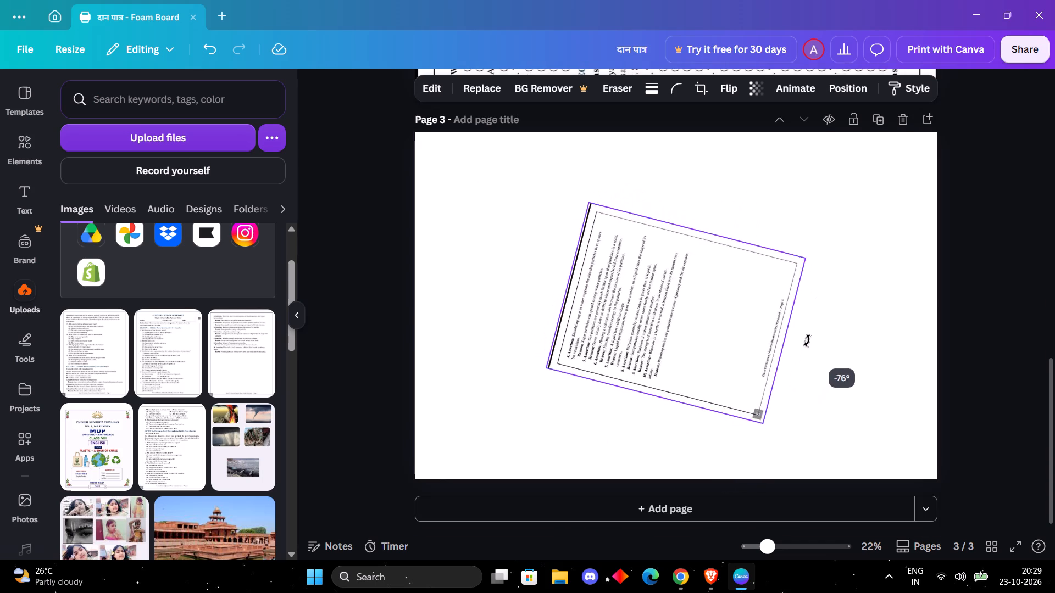
{"action": "left_click_drag", "start_coordinate": [807, 340], "coordinate": [814, 310]}
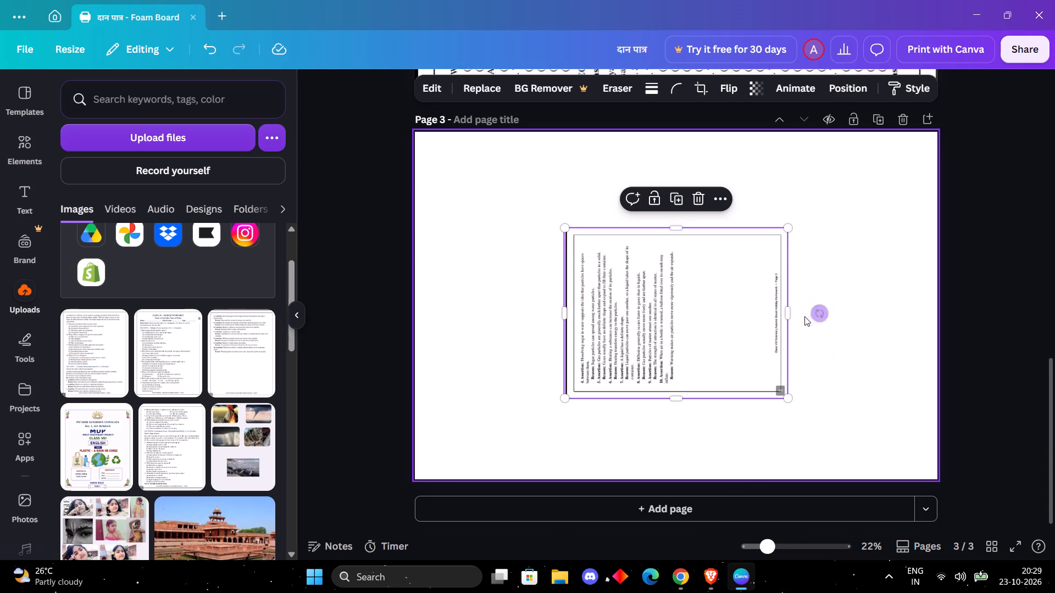
Enlarge and stretch the sideways homework image until it covers all of page 3 from edge to edge.
{"action": "left_click_drag", "start_coordinate": [566, 228], "coordinate": [413, 221]}
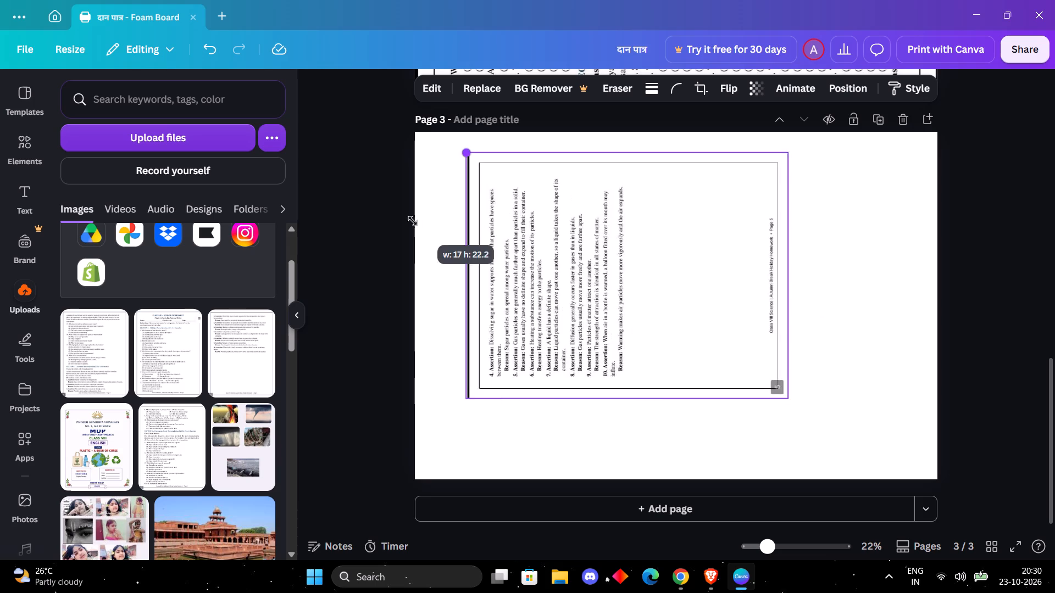
{"action": "left_click_drag", "start_coordinate": [413, 221], "coordinate": [374, 223]}
{"action": "left_click_drag", "start_coordinate": [786, 402], "coordinate": [870, 447]}
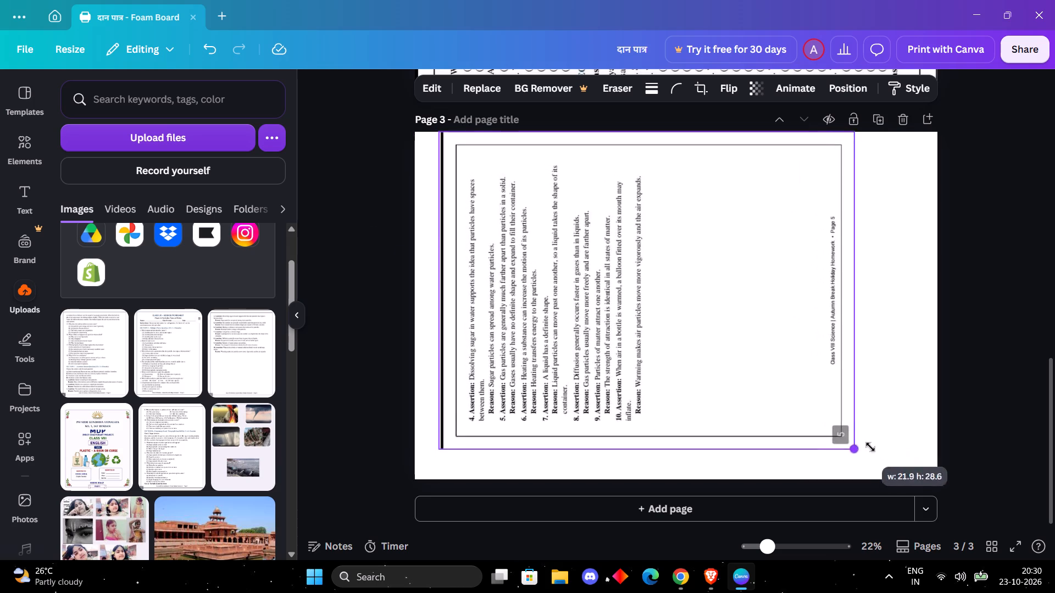
{"action": "left_click_drag", "start_coordinate": [870, 447], "coordinate": [910, 463]}
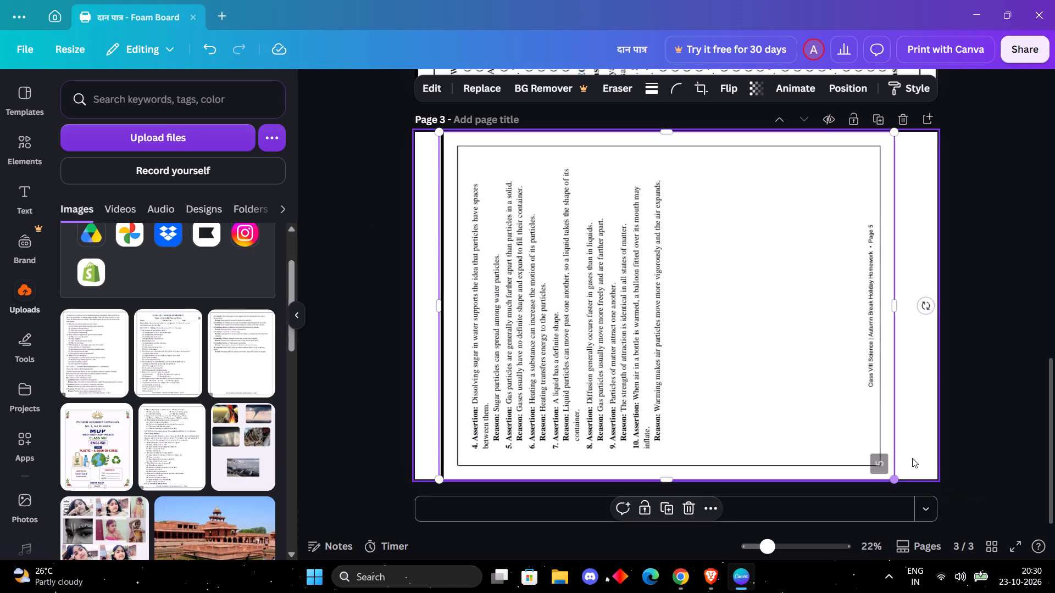
{"action": "left_click", "coordinate": [1024, 377]}
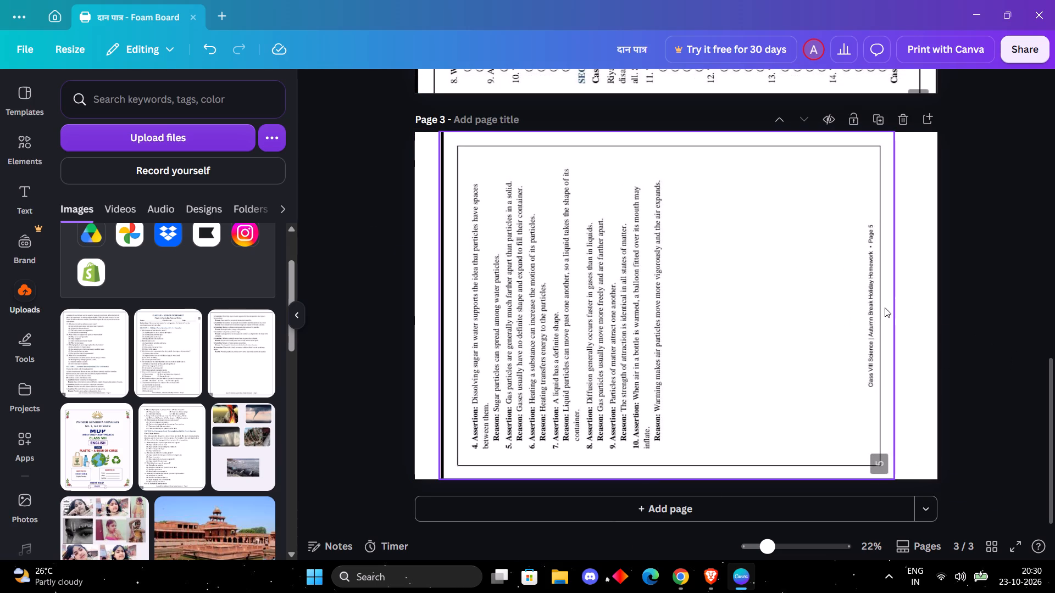
{"action": "left_click", "coordinate": [865, 308]}
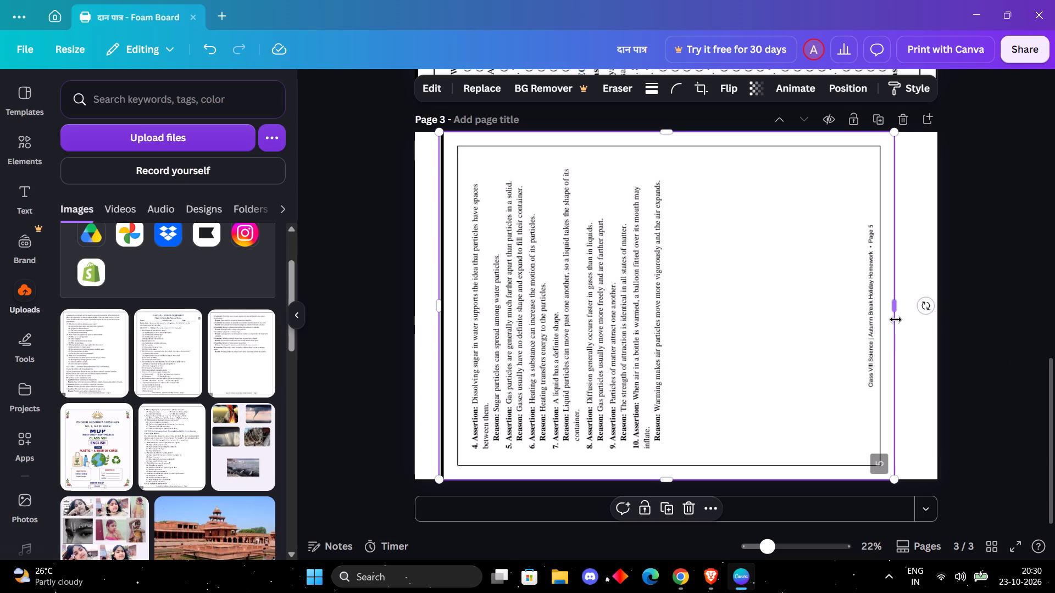
{"action": "left_click_drag", "start_coordinate": [898, 311], "coordinate": [940, 314]}
{"action": "left_click_drag", "start_coordinate": [440, 307], "coordinate": [424, 314]}
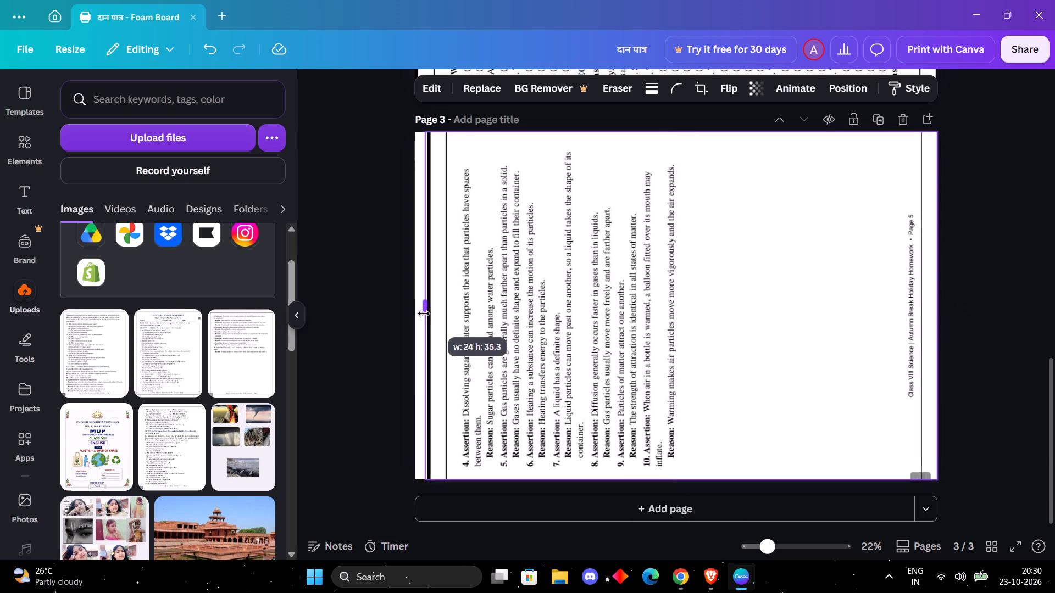
{"action": "left_click_drag", "start_coordinate": [424, 314], "coordinate": [418, 315]}
{"action": "left_click", "coordinate": [1019, 418]}
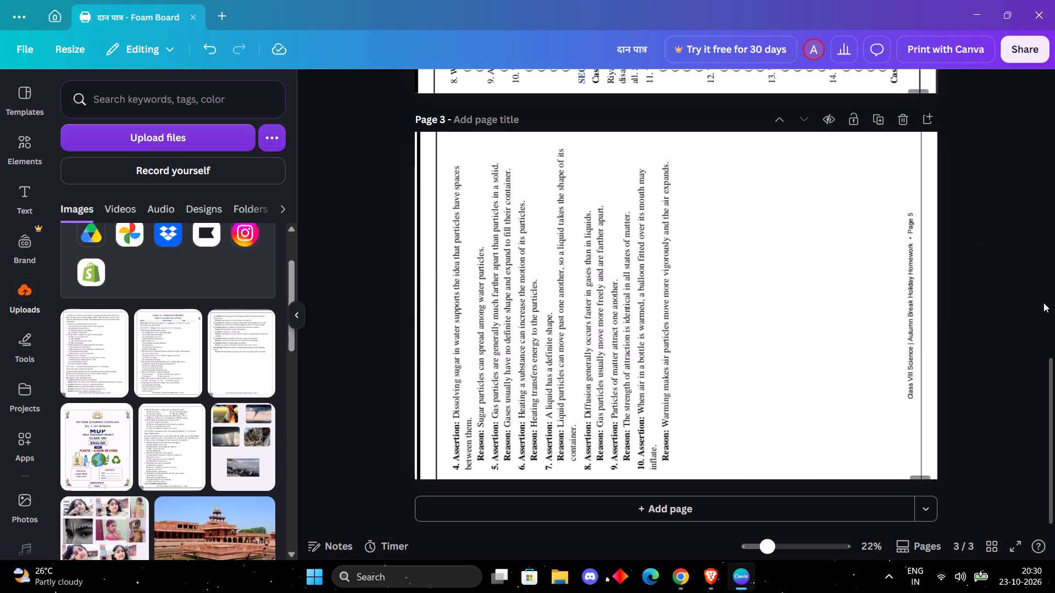
Add a fourth page and place the uploaded Class VIII Science Worksheet image marked Page 2 at its centre.
{"action": "left_click", "coordinate": [742, 508]}
{"action": "scroll", "coordinate": [737, 363], "scroll_direction": "down", "scroll_amount": 3}
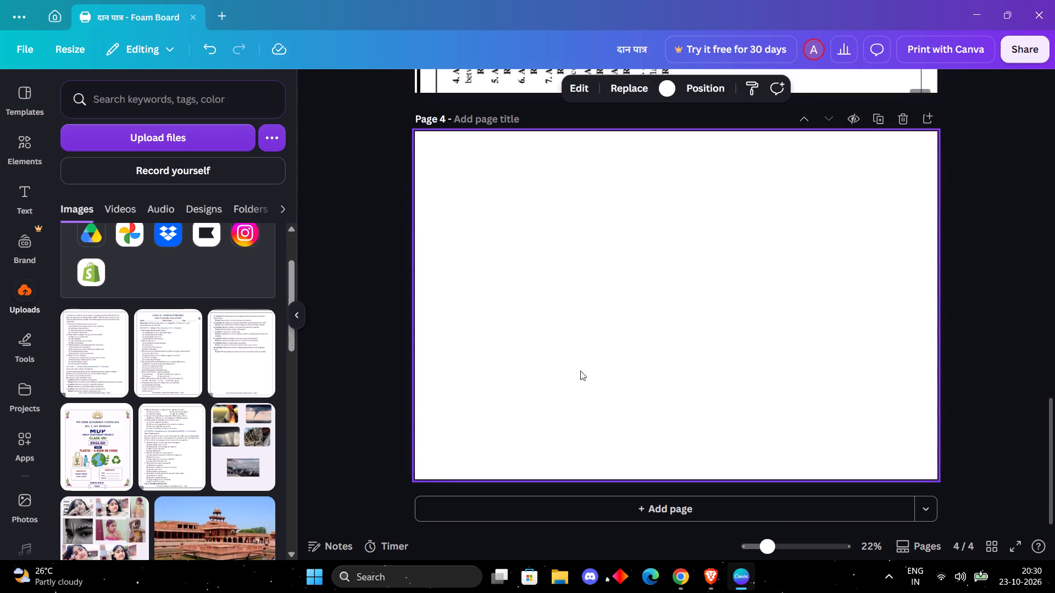
{"action": "left_click_drag", "start_coordinate": [169, 361], "coordinate": [617, 309]}
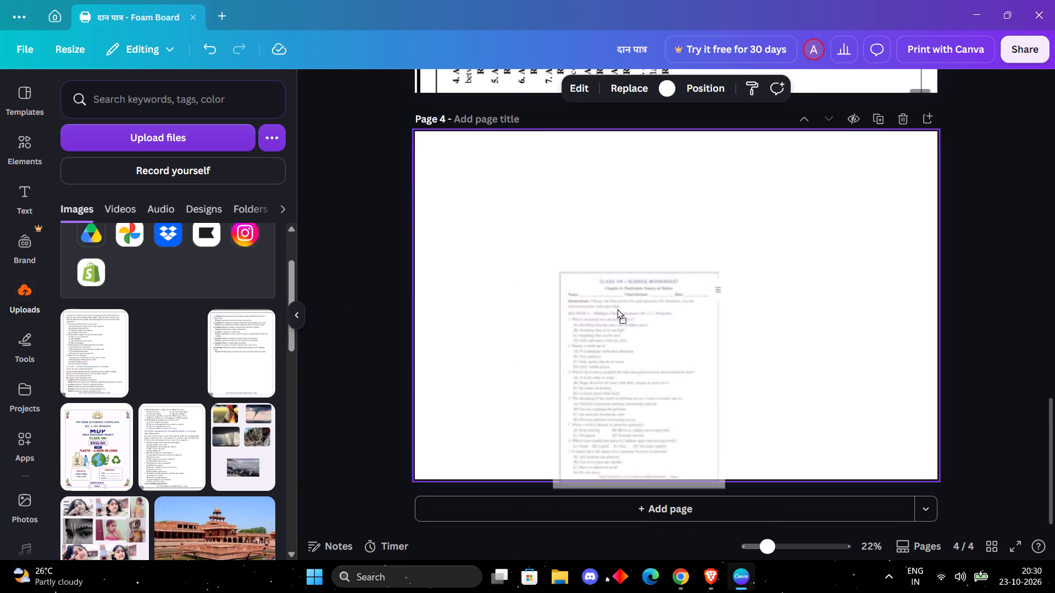
{"action": "left_click_drag", "start_coordinate": [617, 309], "coordinate": [630, 240]}
{"action": "left_click_drag", "start_coordinate": [699, 281], "coordinate": [697, 271]}
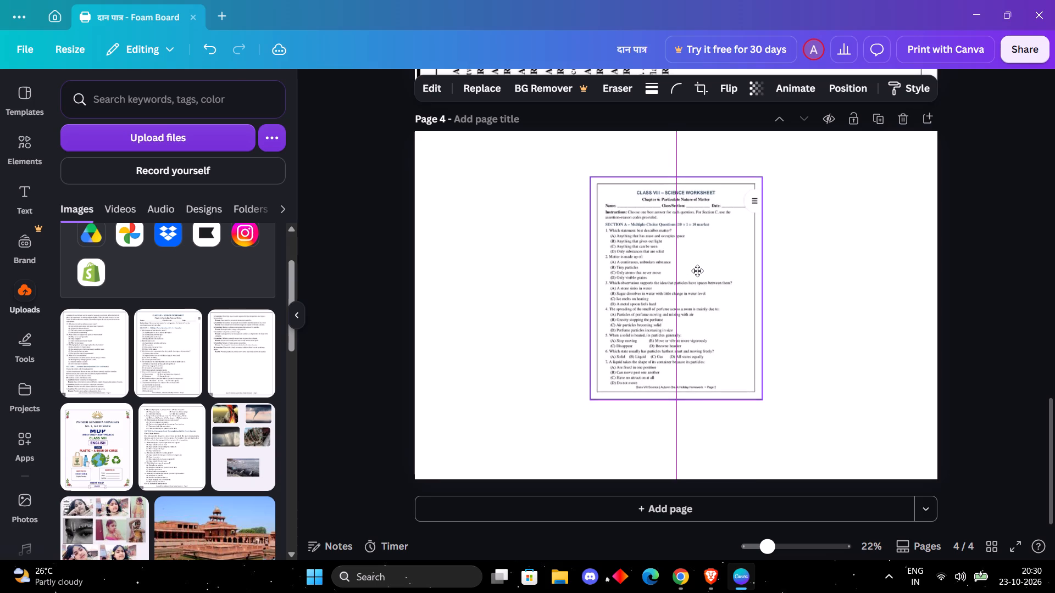
{"action": "left_click_drag", "start_coordinate": [697, 271], "coordinate": [693, 262]}
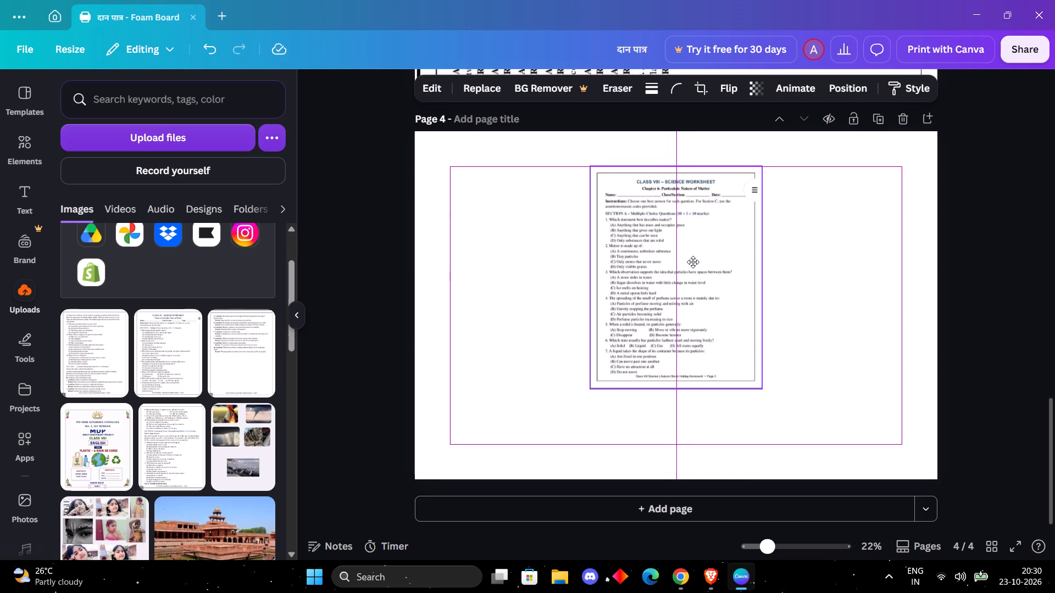
{"action": "left_click_drag", "start_coordinate": [693, 262], "coordinate": [695, 289]}
Rotate the worksheet image on page 4 a quarter turn counter-clockwise so it lies sideways.
{"action": "left_click_drag", "start_coordinate": [676, 446], "coordinate": [760, 338]}
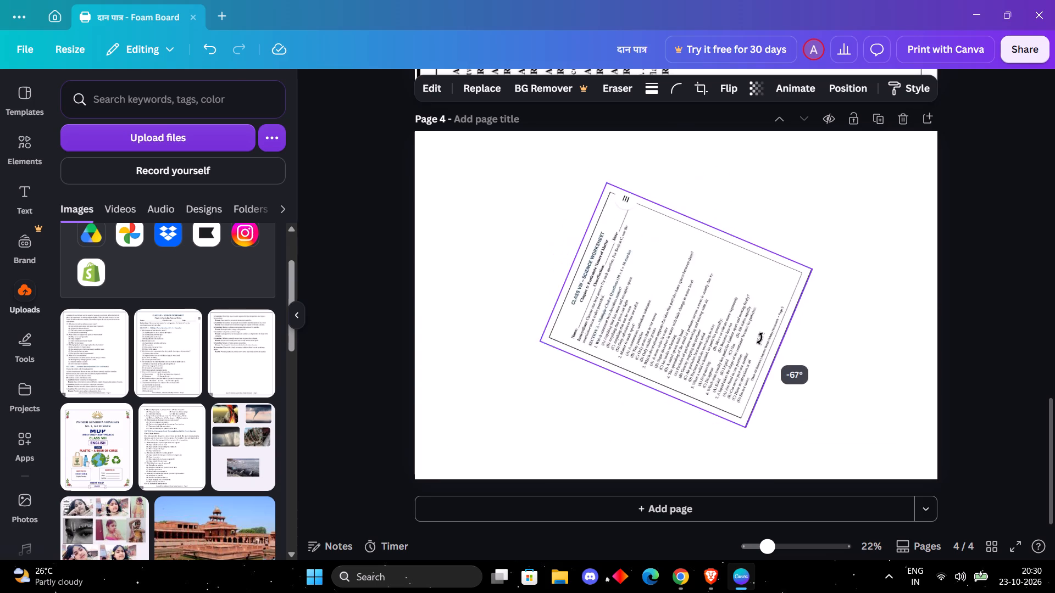
{"action": "left_click_drag", "start_coordinate": [760, 338], "coordinate": [765, 307]}
Enlarge and stretch the sideways worksheet image until it covers all of page 4 from edge to edge.
{"action": "left_click_drag", "start_coordinate": [564, 221], "coordinate": [529, 211]}
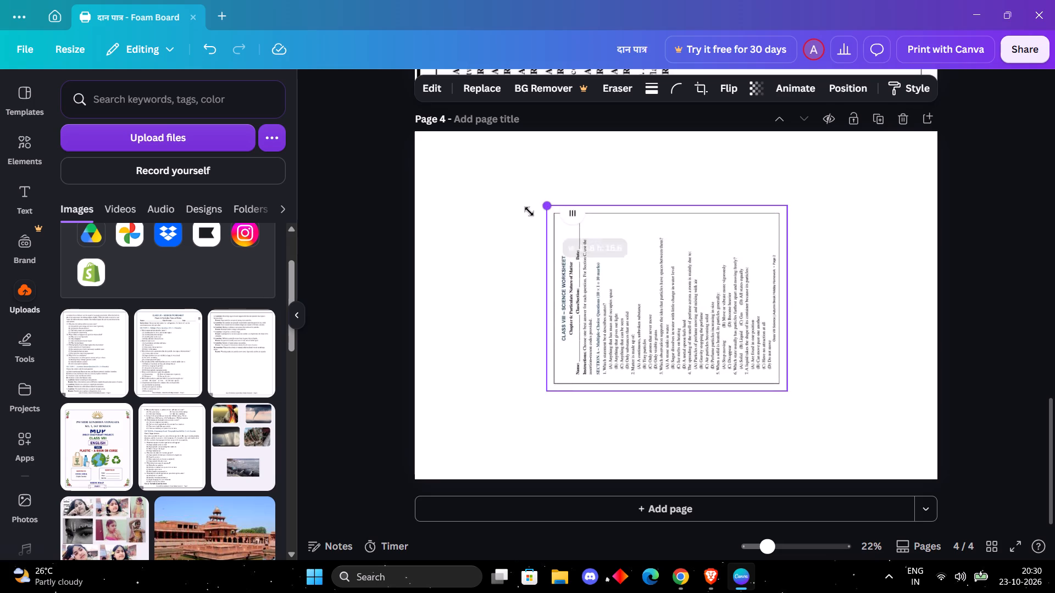
{"action": "left_click_drag", "start_coordinate": [529, 211], "coordinate": [395, 196]}
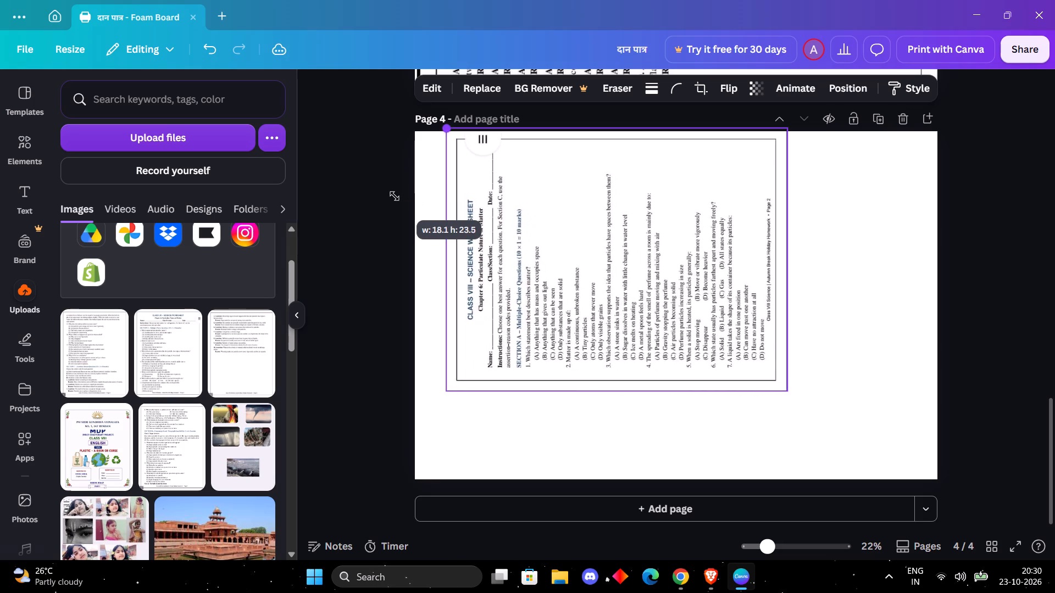
{"action": "left_click_drag", "start_coordinate": [395, 196], "coordinate": [401, 197]}
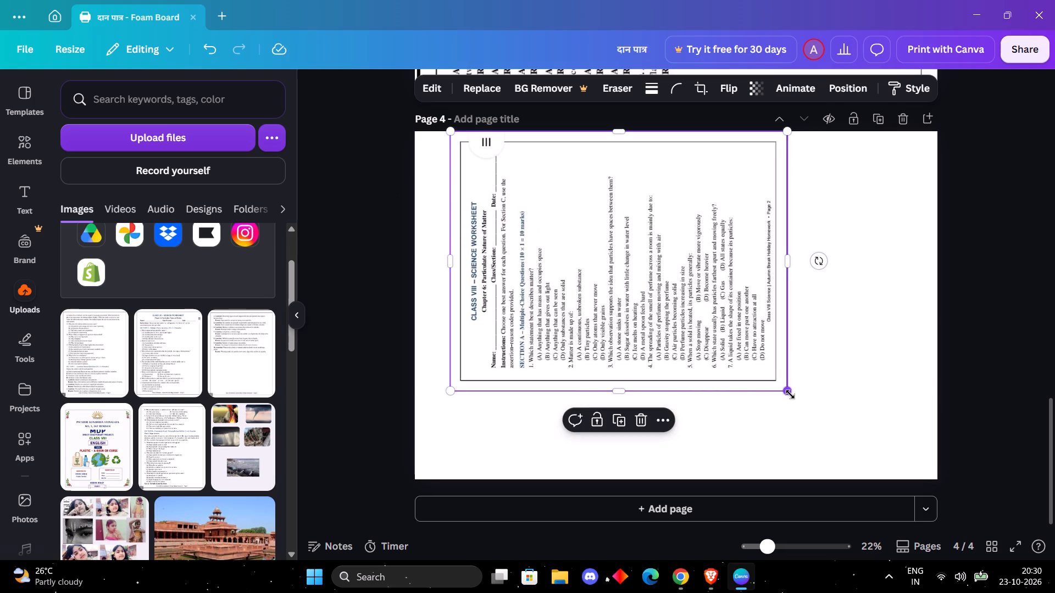
{"action": "left_click_drag", "start_coordinate": [790, 394], "coordinate": [919, 463]}
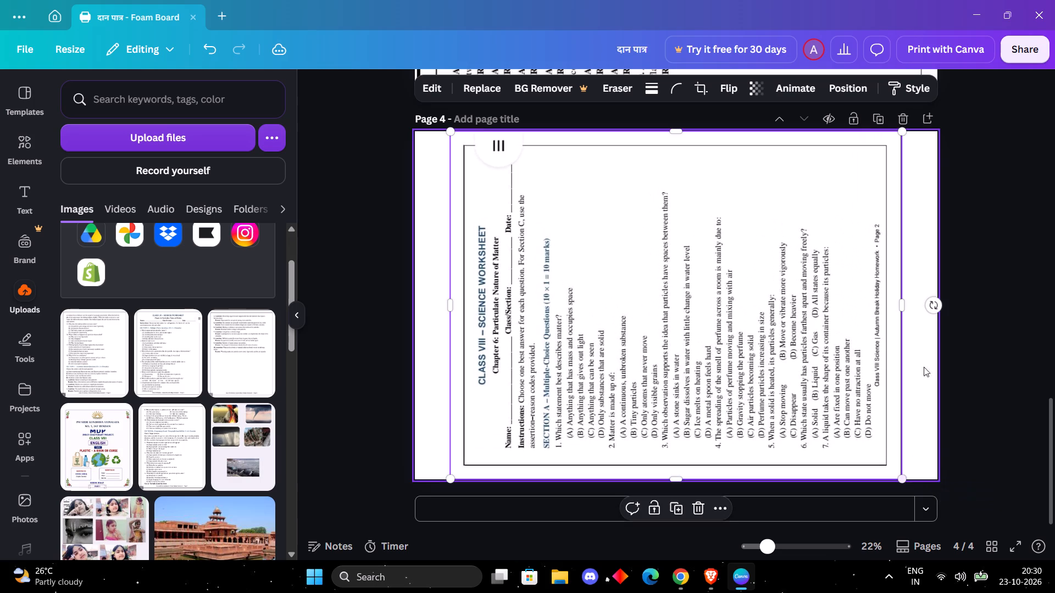
{"action": "left_click_drag", "start_coordinate": [904, 306], "coordinate": [939, 310]}
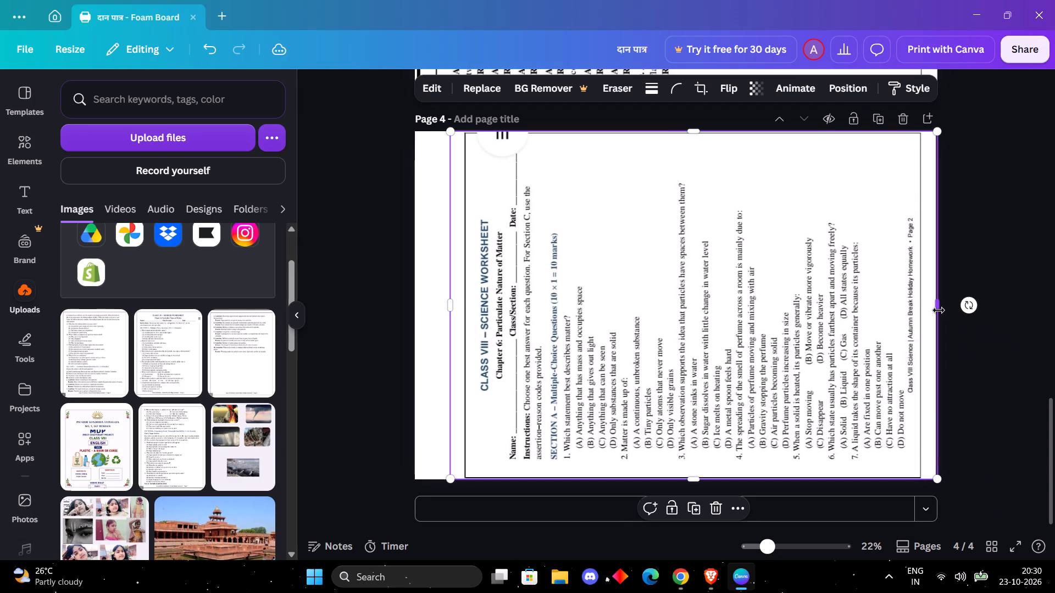
{"action": "left_click_drag", "start_coordinate": [452, 304], "coordinate": [426, 315]}
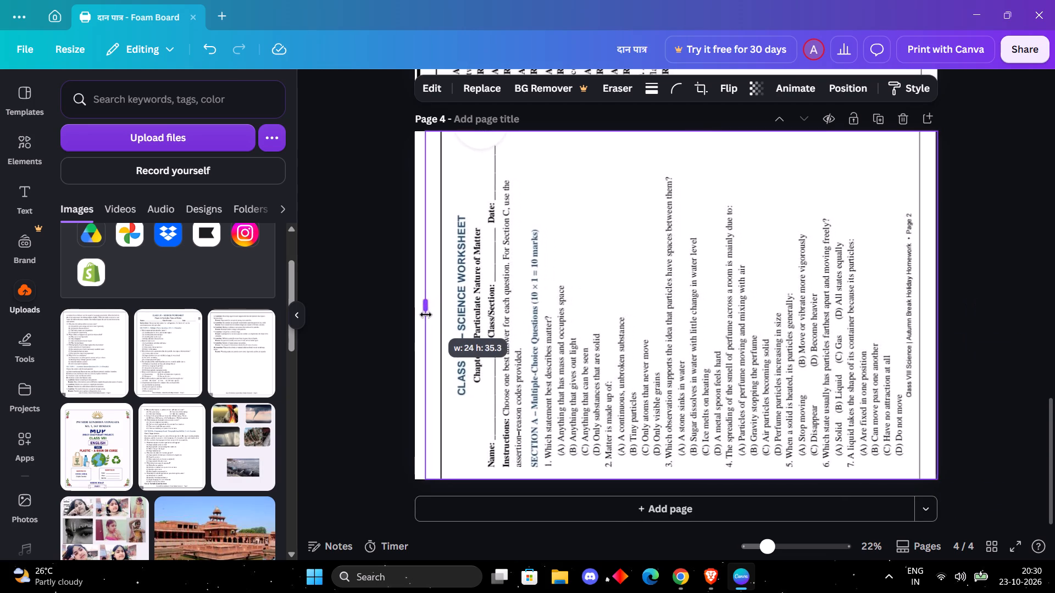
{"action": "left_click_drag", "start_coordinate": [426, 315], "coordinate": [418, 316]}
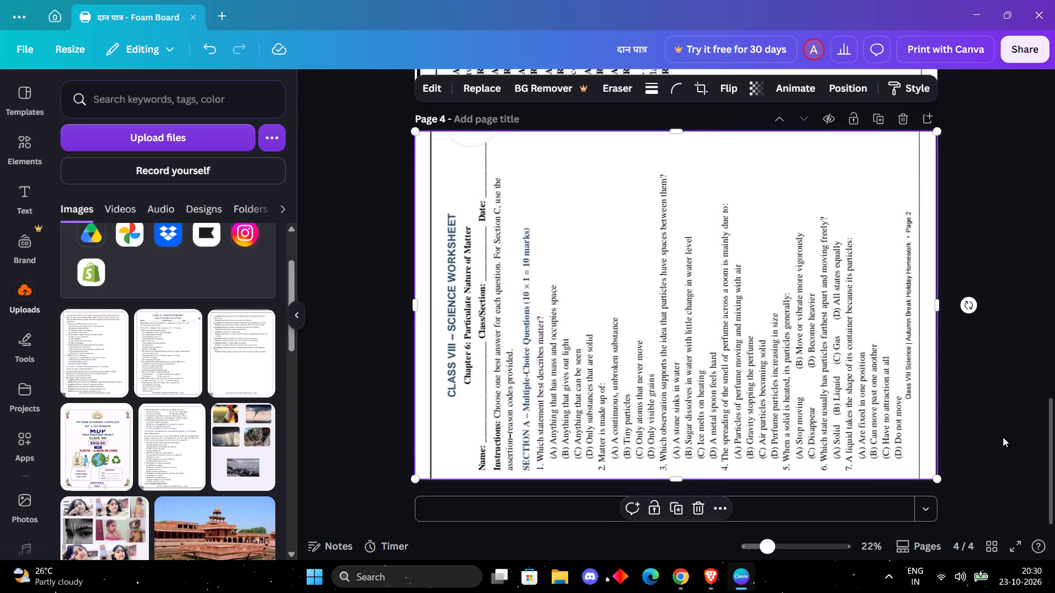
{"action": "left_click", "coordinate": [1018, 415]}
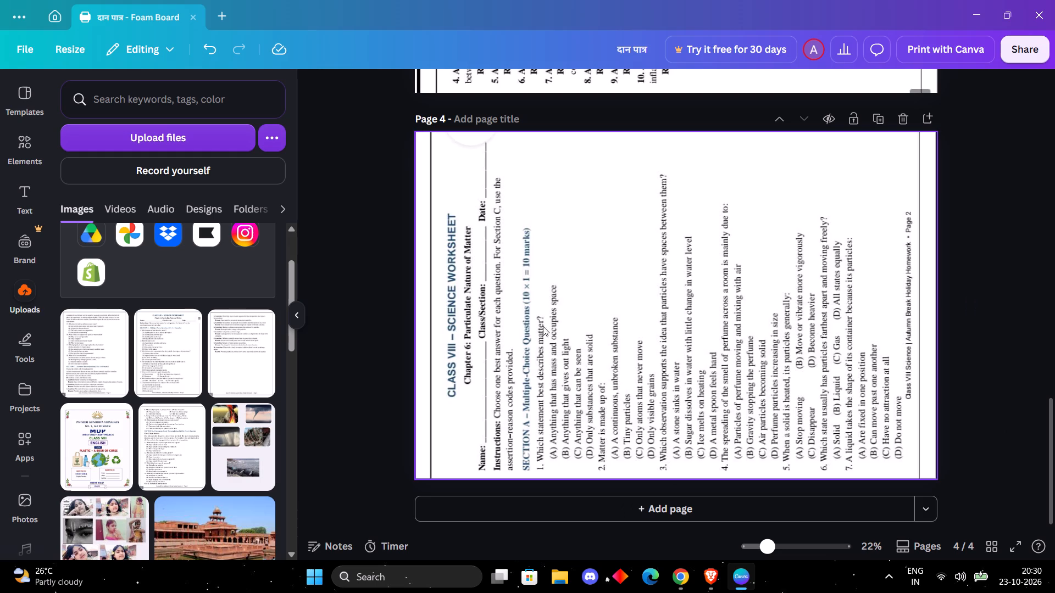
Add a fifth page and place the uploaded science homework image marked Page 4 at its centre.
{"action": "left_click", "coordinate": [765, 511]}
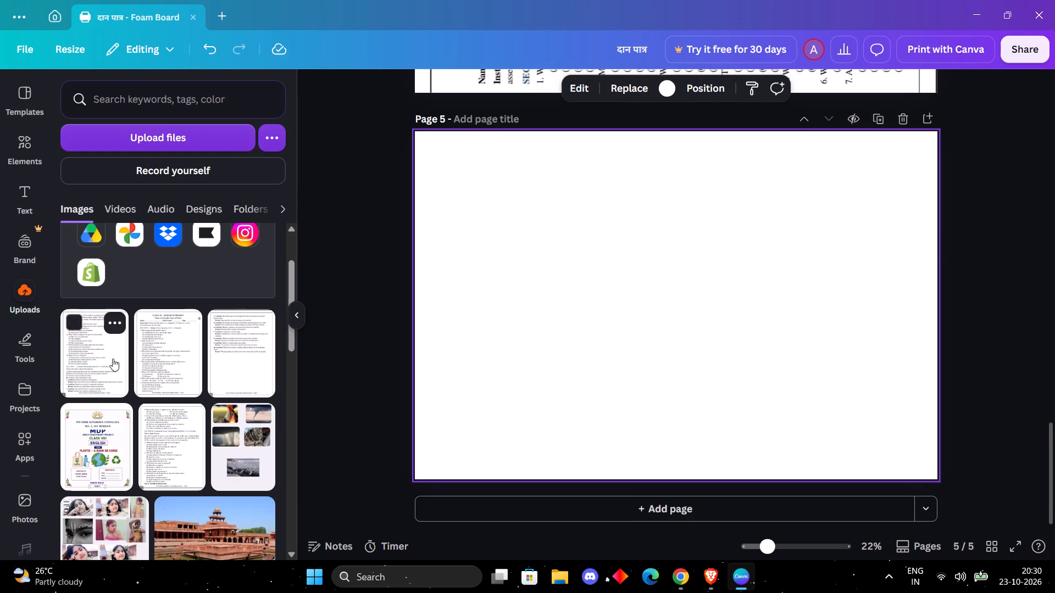
{"action": "left_click_drag", "start_coordinate": [110, 359], "coordinate": [645, 236]}
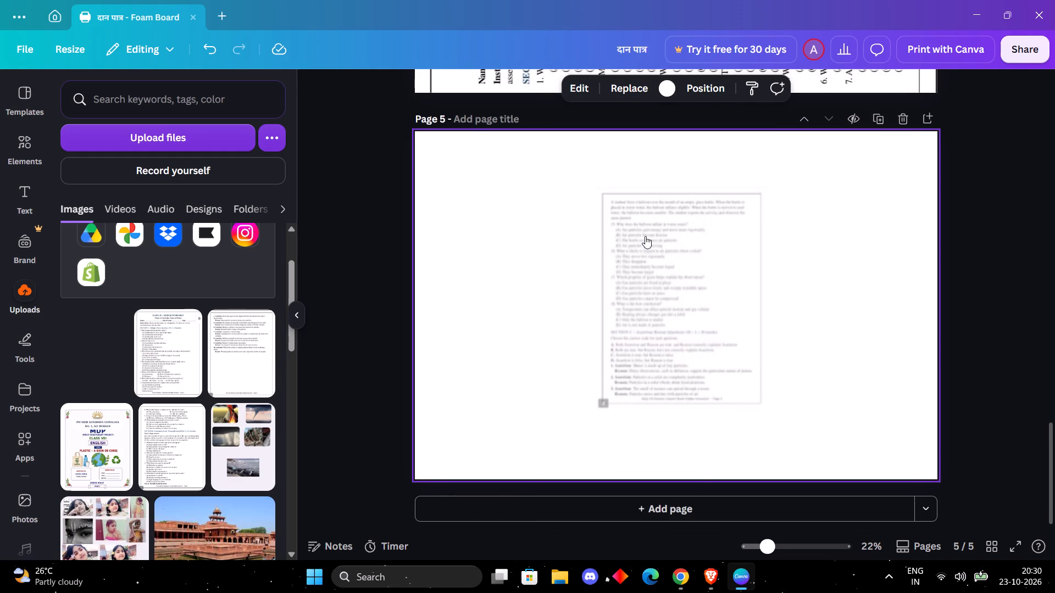
{"action": "left_click_drag", "start_coordinate": [692, 260], "coordinate": [686, 266]}
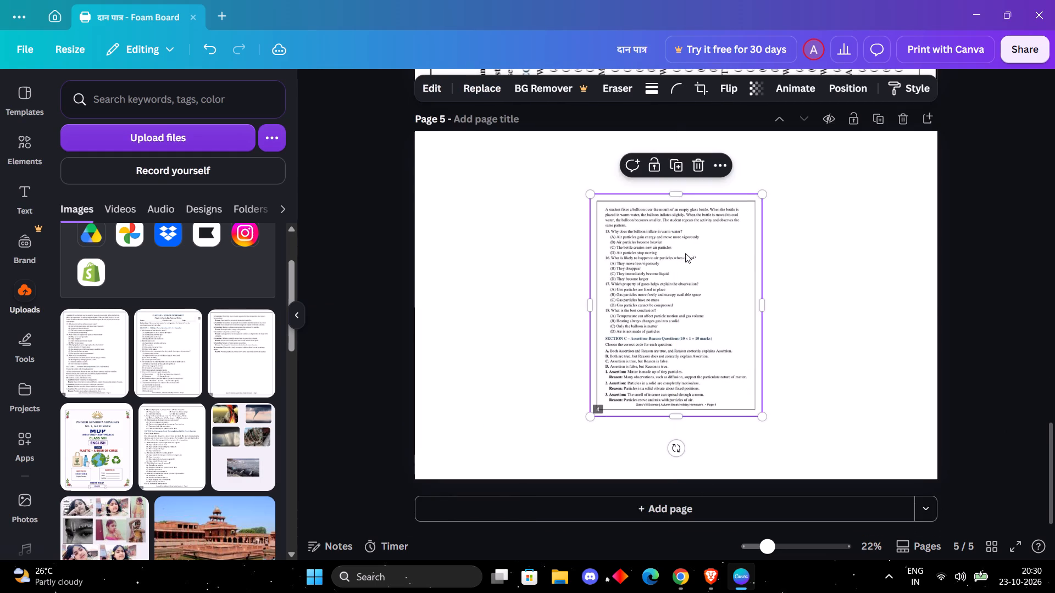
Rotate the homework image on page 5 a quarter turn counter-clockwise so it lies sideways.
{"action": "left_click_drag", "start_coordinate": [682, 449], "coordinate": [843, 381]}
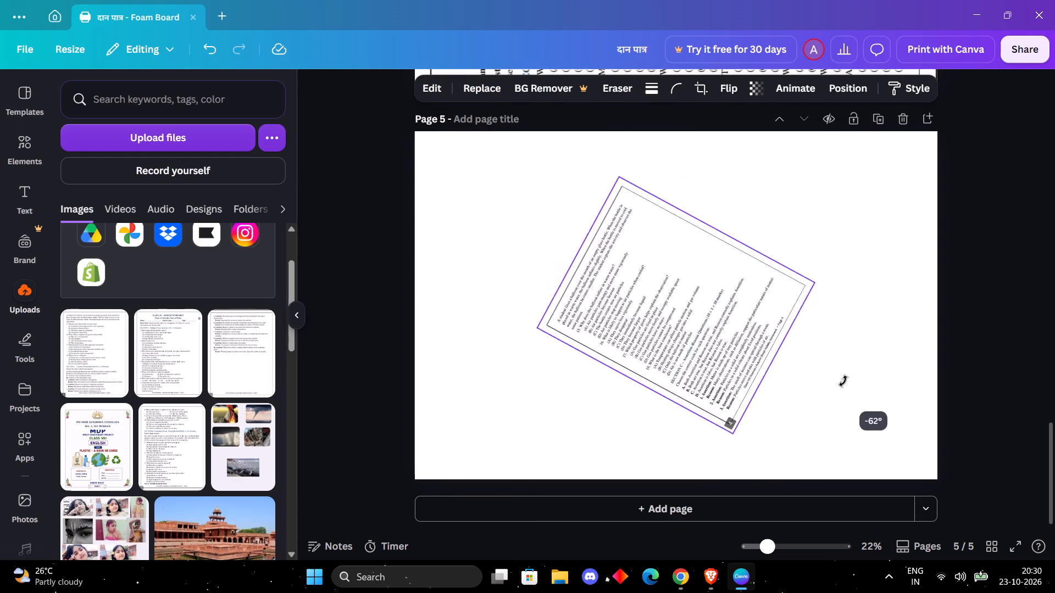
{"action": "left_click_drag", "start_coordinate": [843, 381], "coordinate": [875, 307]}
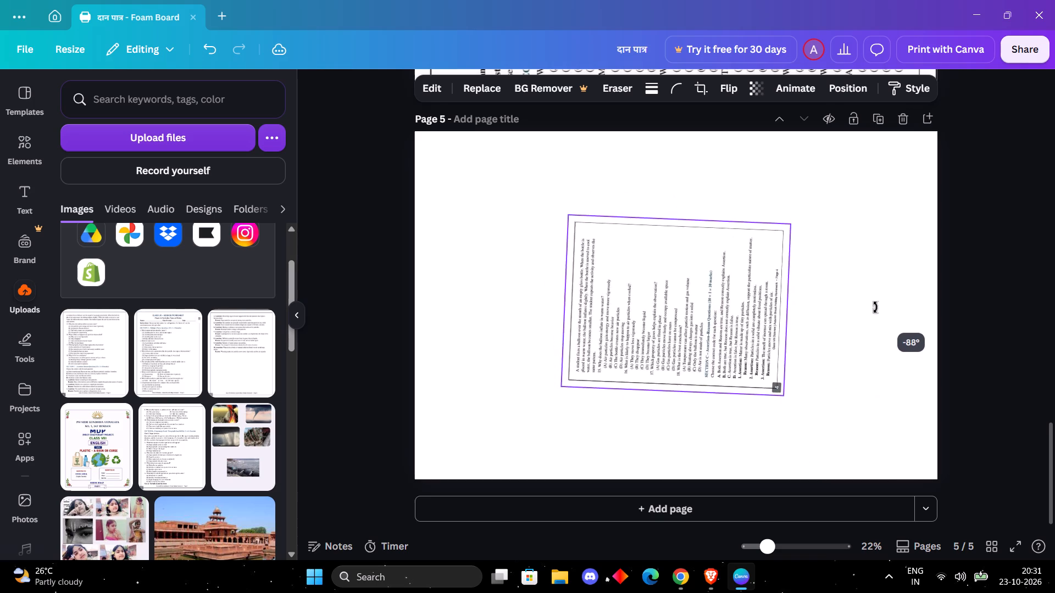
{"action": "left_click_drag", "start_coordinate": [875, 307], "coordinate": [876, 302]}
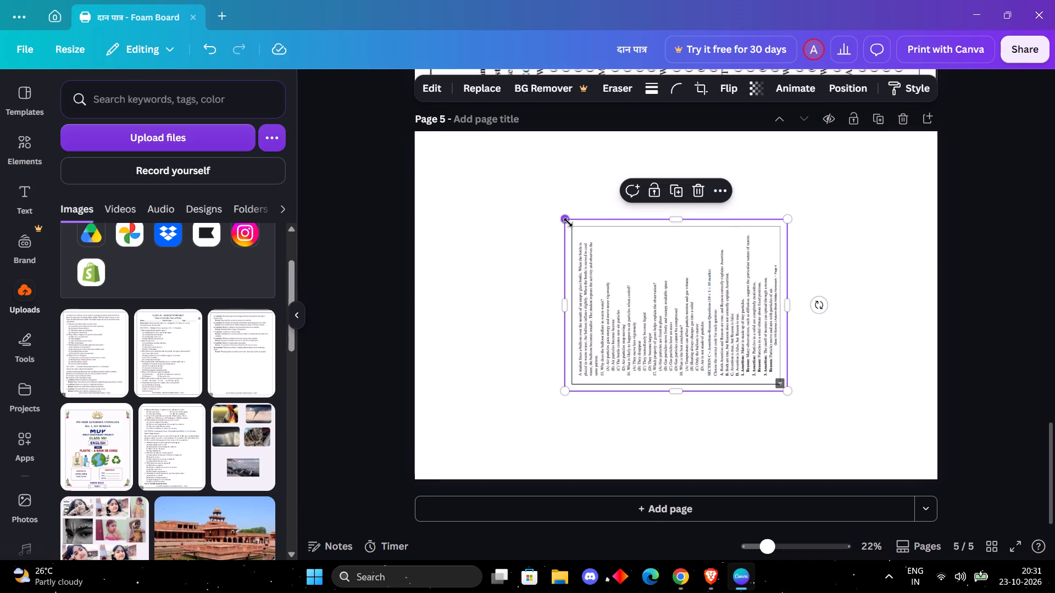
Enlarge and stretch the sideways homework image until it covers all of page 5 from edge to edge.
{"action": "left_click_drag", "start_coordinate": [568, 222], "coordinate": [410, 189]}
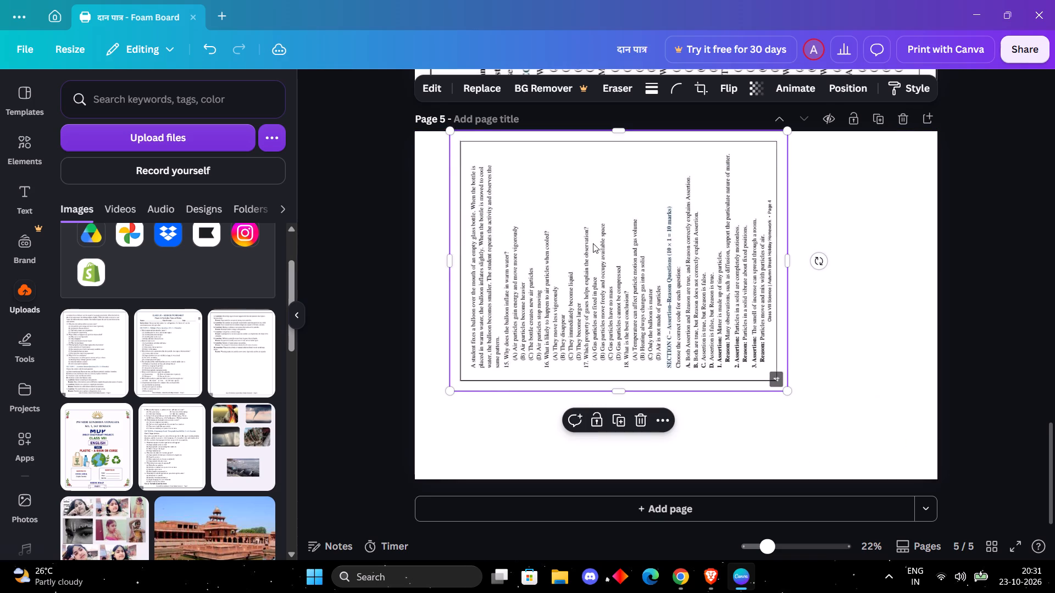
{"action": "left_click", "coordinate": [451, 130]}
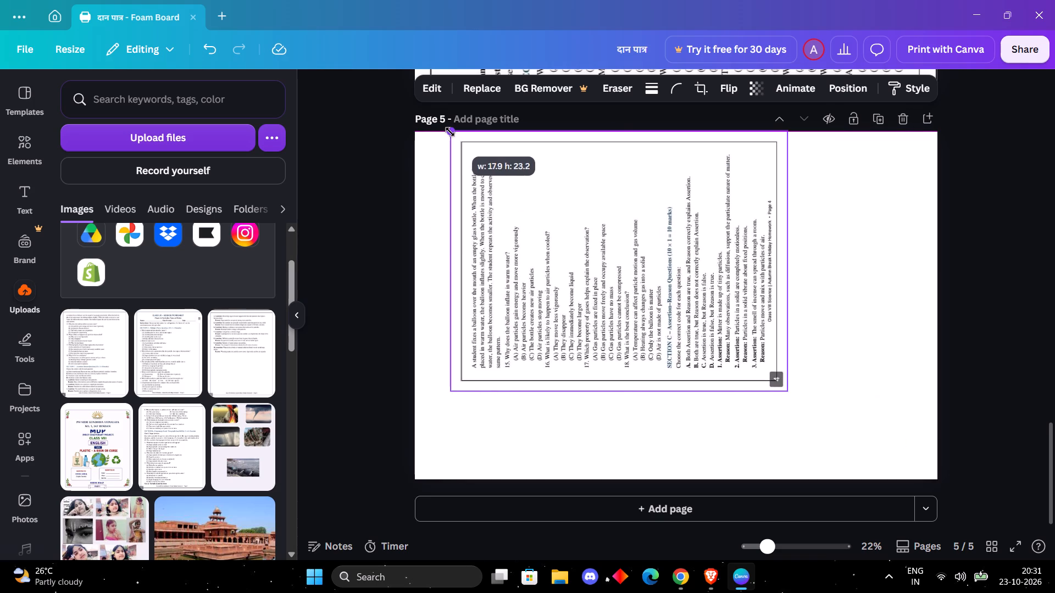
{"action": "left_click_drag", "start_coordinate": [785, 393], "coordinate": [883, 457]}
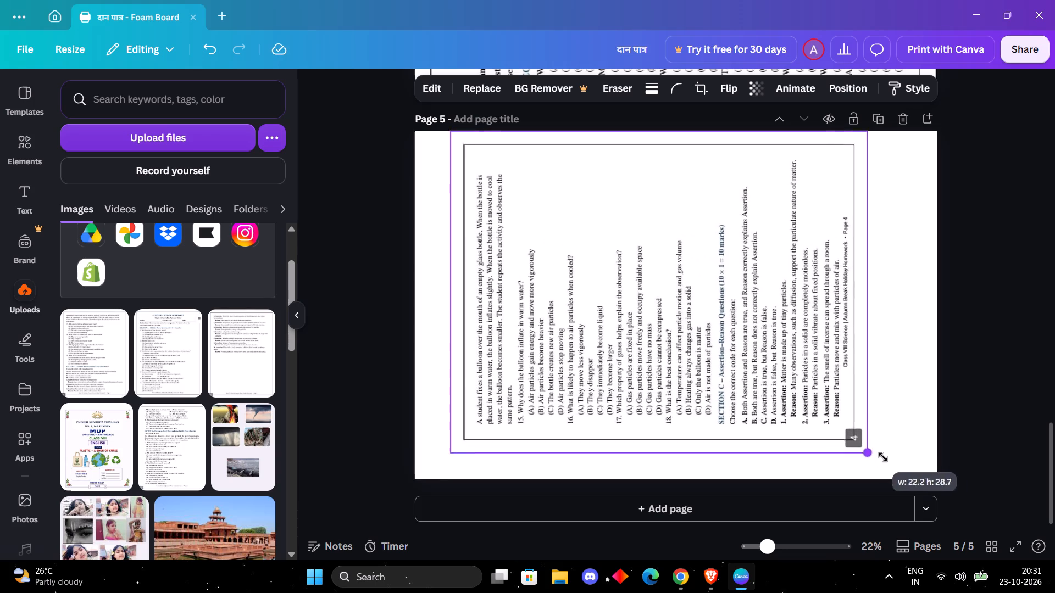
{"action": "left_click_drag", "start_coordinate": [883, 457], "coordinate": [909, 471]}
{"action": "left_click", "coordinate": [901, 483]}
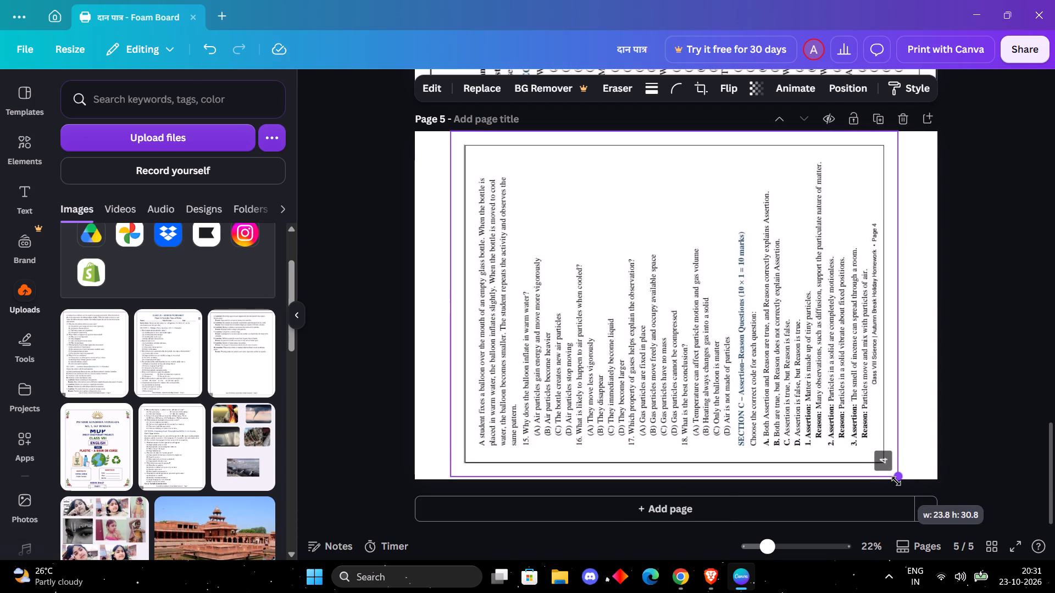
{"action": "left_click_drag", "start_coordinate": [904, 307], "coordinate": [931, 309]}
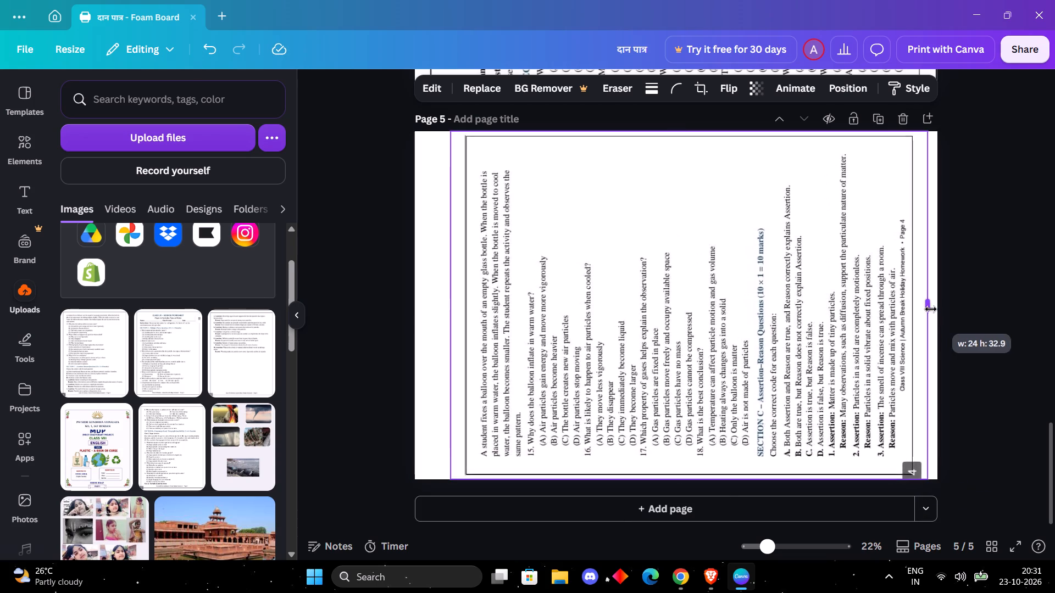
{"action": "left_click_drag", "start_coordinate": [931, 309], "coordinate": [943, 309]}
{"action": "left_click_drag", "start_coordinate": [447, 303], "coordinate": [436, 305]}
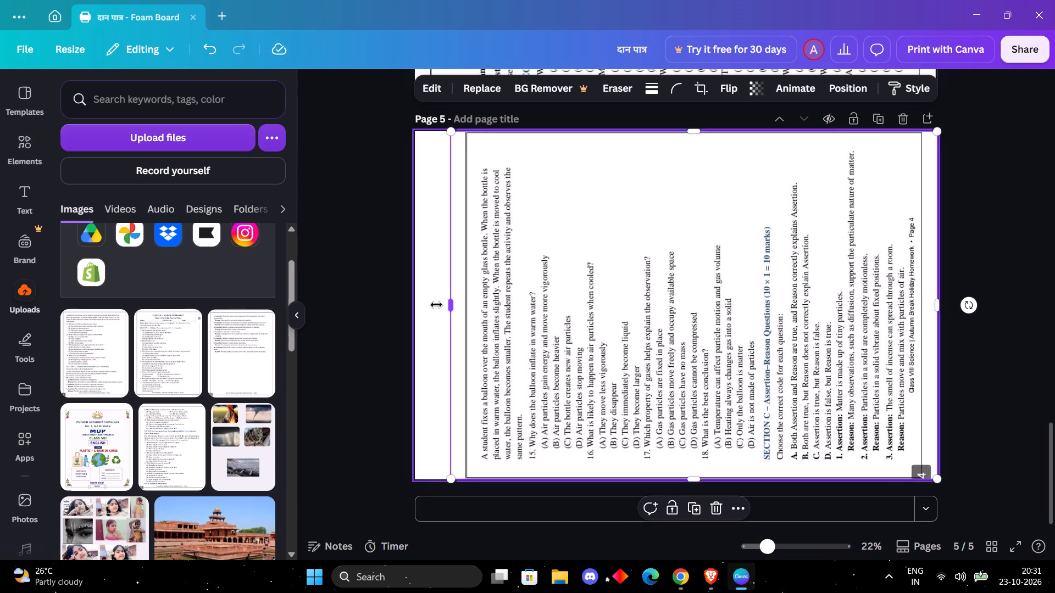
{"action": "left_click_drag", "start_coordinate": [436, 305], "coordinate": [438, 305]}
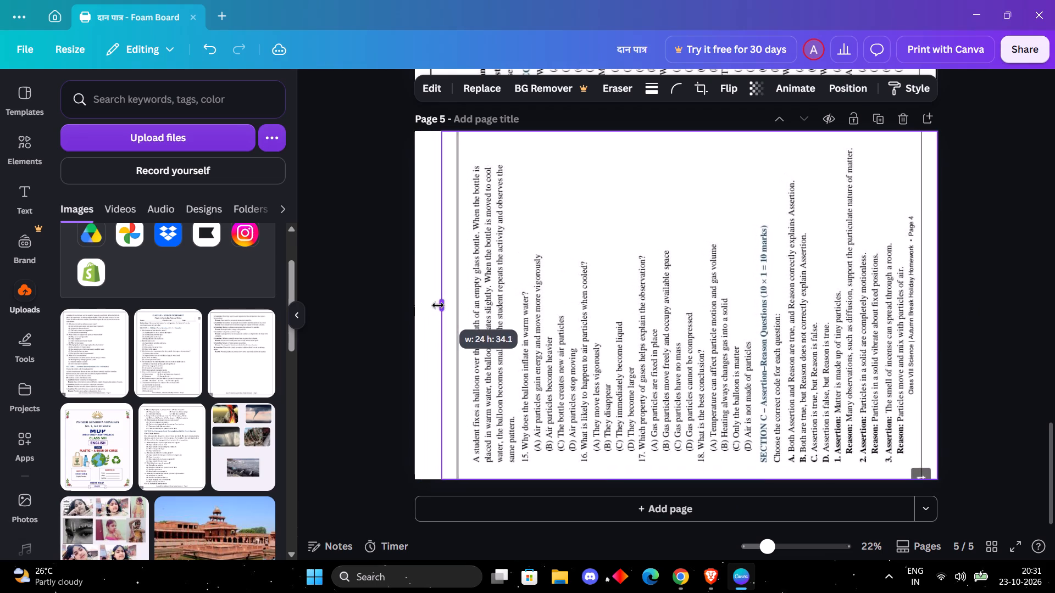
{"action": "left_click_drag", "start_coordinate": [438, 305], "coordinate": [412, 310]}
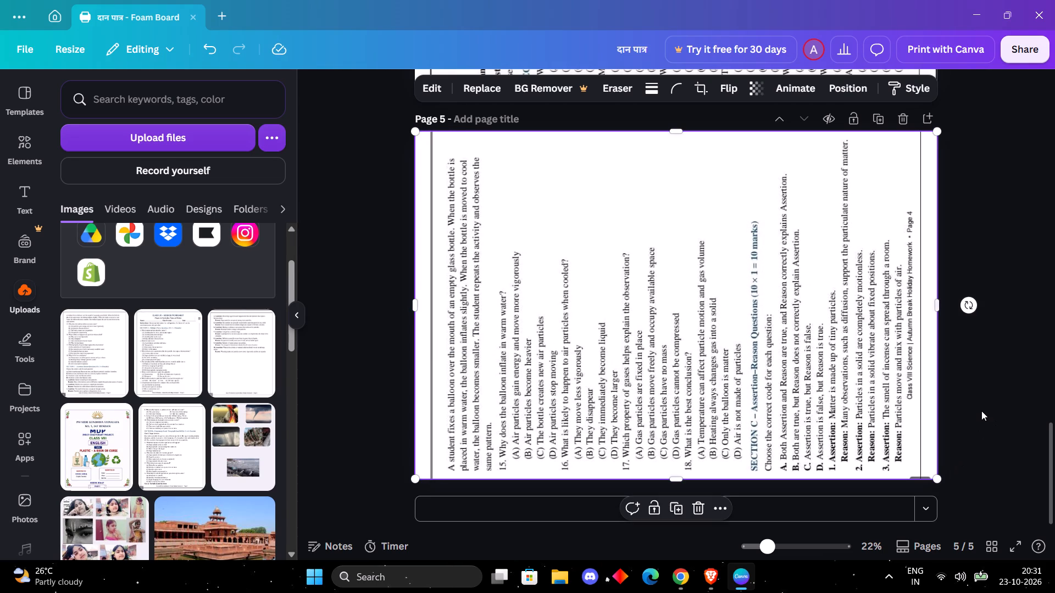
{"action": "left_click", "coordinate": [981, 410]}
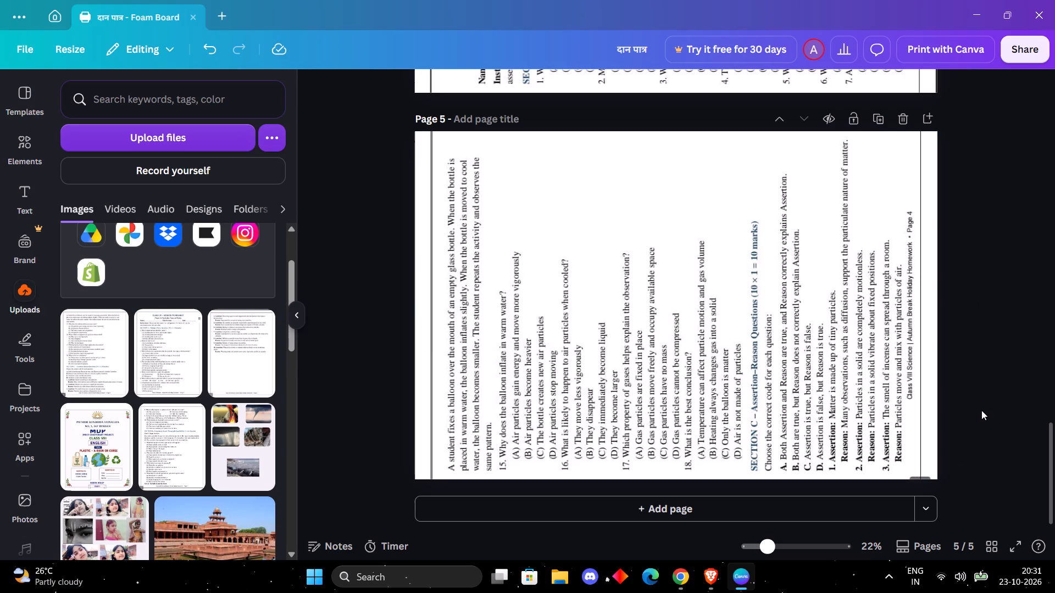
Review all five pages of the design, checking the placement and order of the cover and homework images.
{"action": "scroll", "coordinate": [1003, 394], "scroll_direction": "up", "scroll_amount": 4}
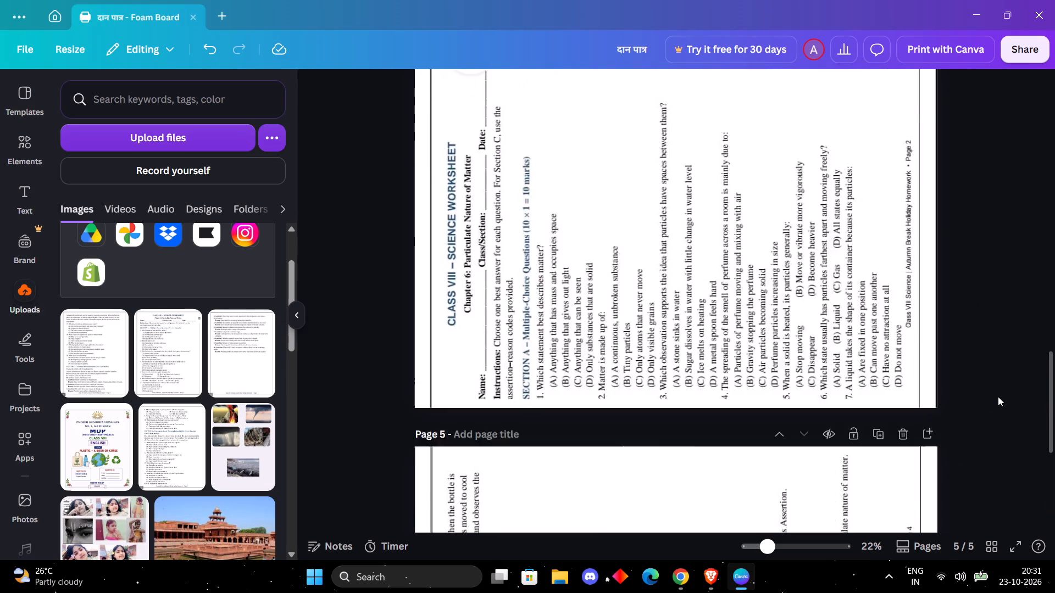
{"action": "scroll", "coordinate": [998, 396], "scroll_direction": "up", "scroll_amount": 6}
{"action": "scroll", "coordinate": [995, 398], "scroll_direction": "down", "scroll_amount": 1}
{"action": "scroll", "coordinate": [995, 398], "scroll_direction": "up", "scroll_amount": 6}
{"action": "scroll", "coordinate": [995, 398], "scroll_direction": "down", "scroll_amount": 1}
{"action": "scroll", "coordinate": [995, 398], "scroll_direction": "up", "scroll_amount": 2}
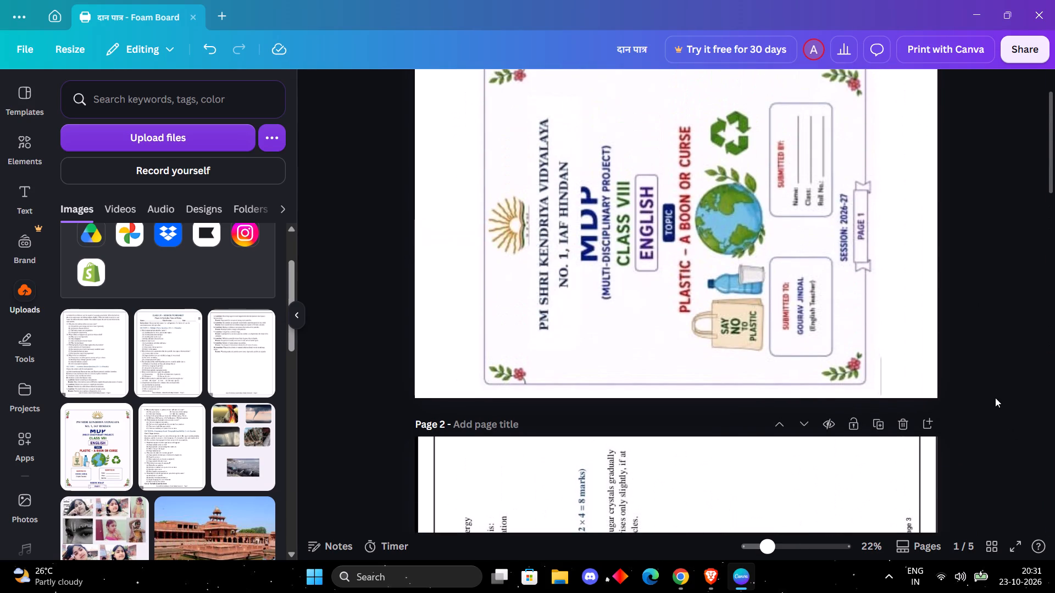
{"action": "scroll", "coordinate": [995, 398], "scroll_direction": "down", "scroll_amount": 1}
{"action": "scroll", "coordinate": [995, 398], "scroll_direction": "up", "scroll_amount": 1}
{"action": "scroll", "coordinate": [995, 398], "scroll_direction": "down", "scroll_amount": 11}
{"action": "scroll", "coordinate": [995, 398], "scroll_direction": "up", "scroll_amount": 1}
{"action": "scroll", "coordinate": [995, 398], "scroll_direction": "down", "scroll_amount": 3}
{"action": "scroll", "coordinate": [995, 398], "scroll_direction": "up", "scroll_amount": 1}
{"action": "scroll", "coordinate": [995, 398], "scroll_direction": "down", "scroll_amount": 2}
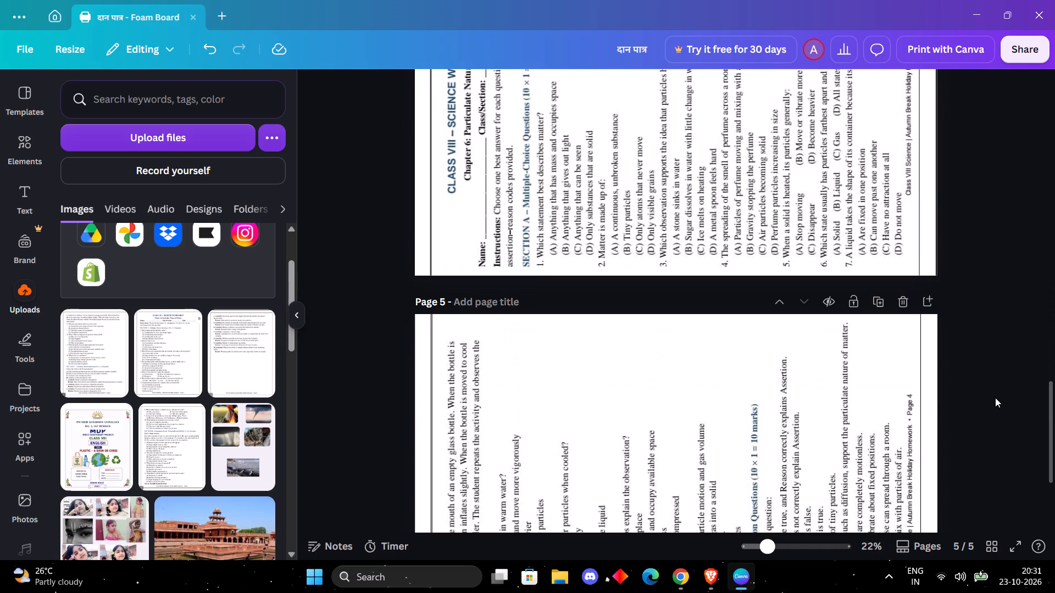
{"action": "scroll", "coordinate": [1006, 289], "scroll_direction": "down", "scroll_amount": 8}
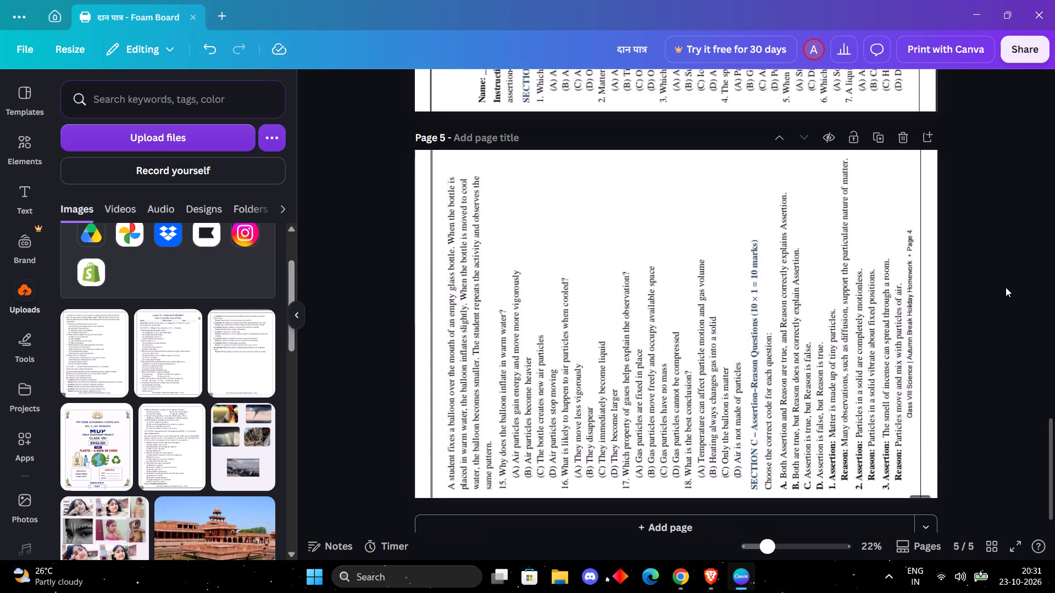
{"action": "scroll", "coordinate": [1006, 287], "scroll_direction": "down", "scroll_amount": 2}
{"action": "scroll", "coordinate": [1006, 287], "scroll_direction": "up", "scroll_amount": 7}
{"action": "scroll", "coordinate": [1006, 287], "scroll_direction": "down", "scroll_amount": 1}
{"action": "scroll", "coordinate": [1006, 287], "scroll_direction": "up", "scroll_amount": 13}
{"action": "scroll", "coordinate": [1004, 283], "scroll_direction": "down", "scroll_amount": 5}
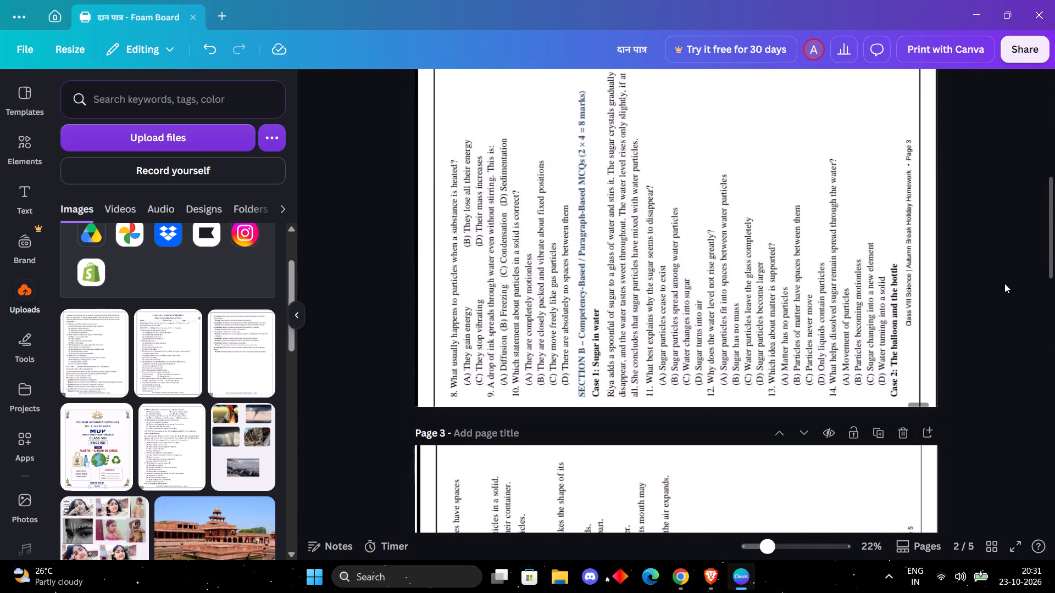
{"action": "scroll", "coordinate": [1003, 282], "scroll_direction": "down", "scroll_amount": 11}
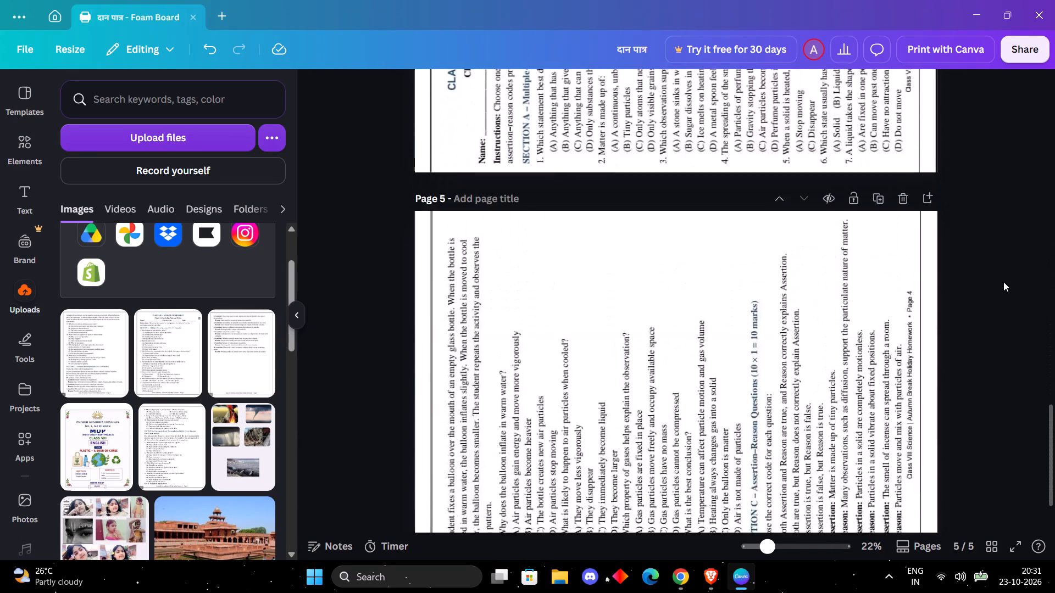
{"action": "scroll", "coordinate": [1003, 282], "scroll_direction": "down", "scroll_amount": 4}
{"action": "scroll", "coordinate": [1003, 282], "scroll_direction": "up", "scroll_amount": 16}
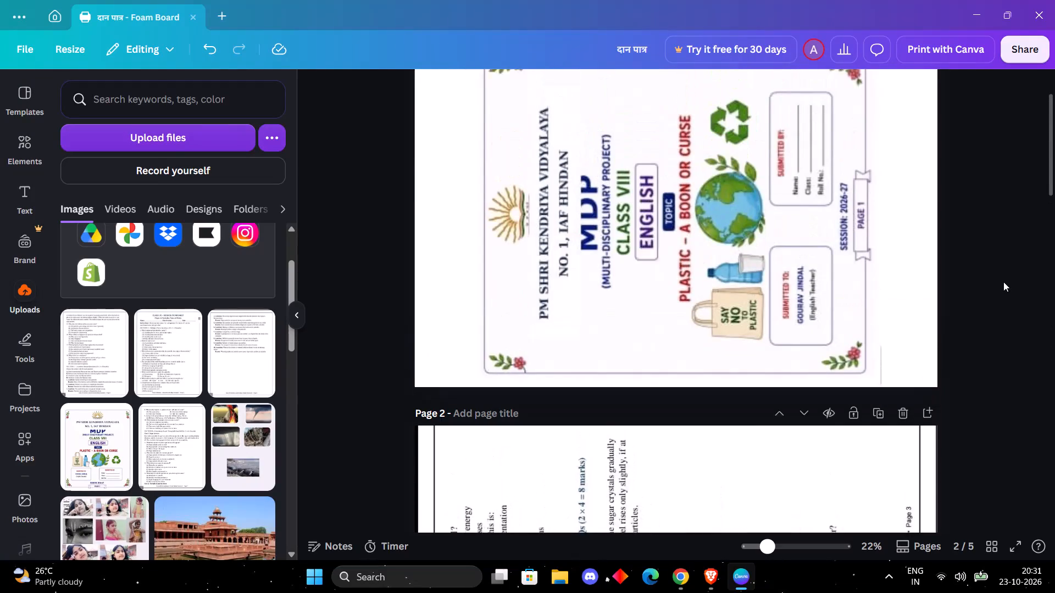
{"action": "scroll", "coordinate": [1003, 282], "scroll_direction": "down", "scroll_amount": 5}
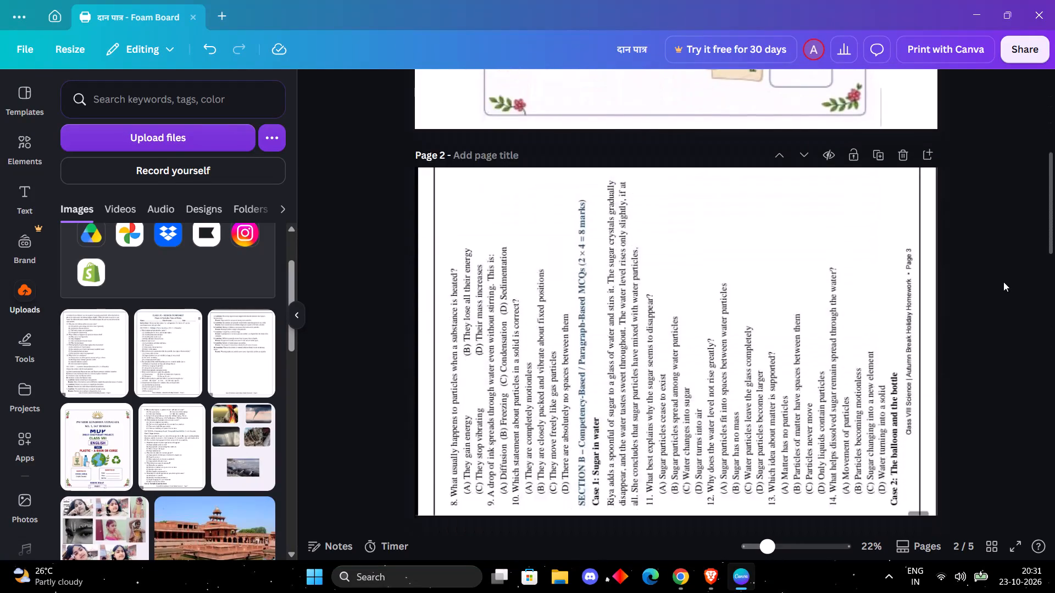
{"action": "scroll", "coordinate": [972, 317], "scroll_direction": "down", "scroll_amount": 1}
{"action": "scroll", "coordinate": [942, 367], "scroll_direction": "down", "scroll_amount": 5}
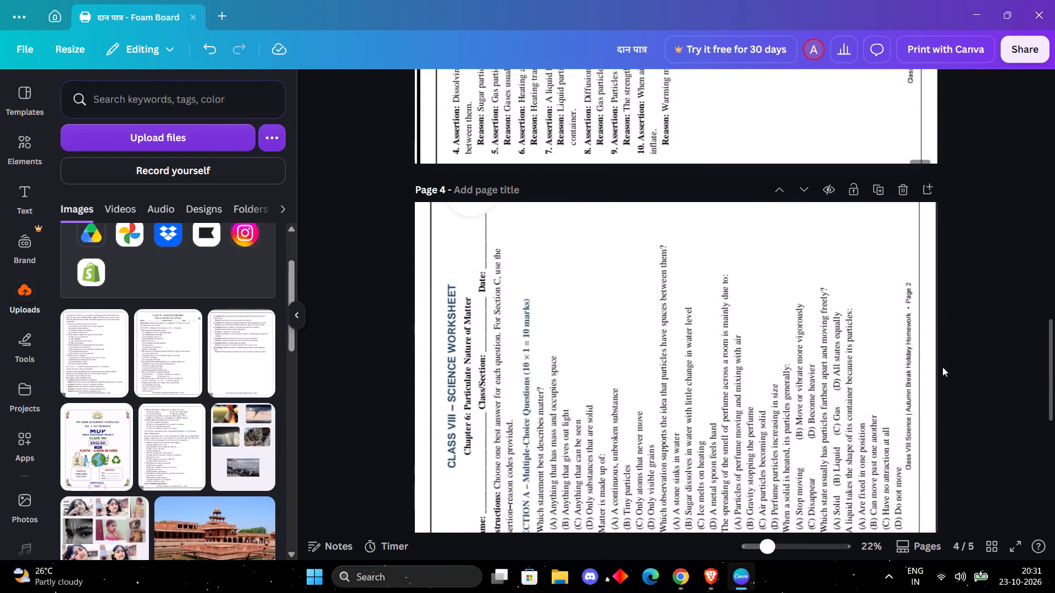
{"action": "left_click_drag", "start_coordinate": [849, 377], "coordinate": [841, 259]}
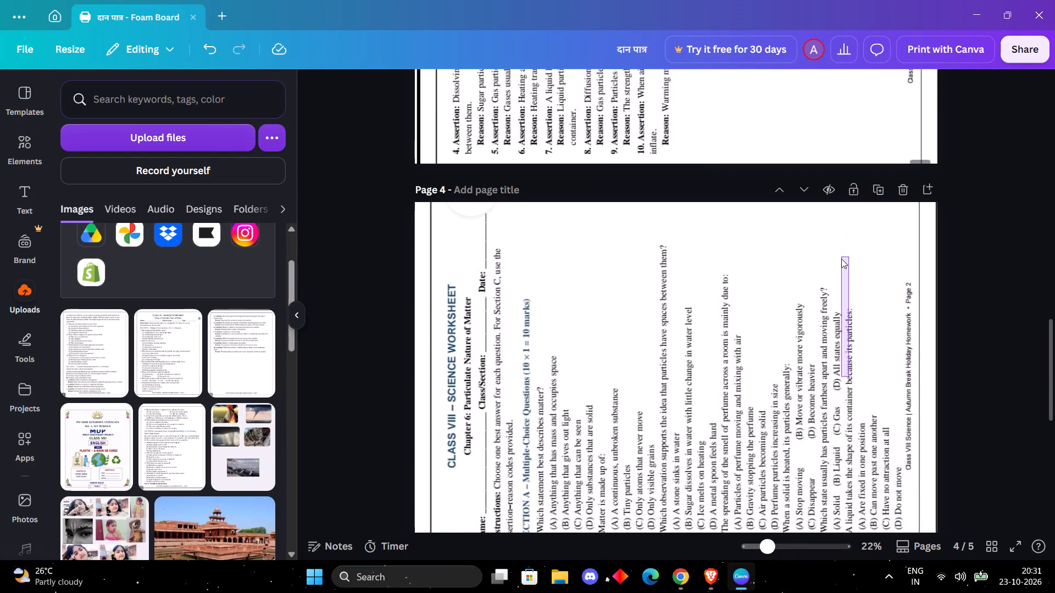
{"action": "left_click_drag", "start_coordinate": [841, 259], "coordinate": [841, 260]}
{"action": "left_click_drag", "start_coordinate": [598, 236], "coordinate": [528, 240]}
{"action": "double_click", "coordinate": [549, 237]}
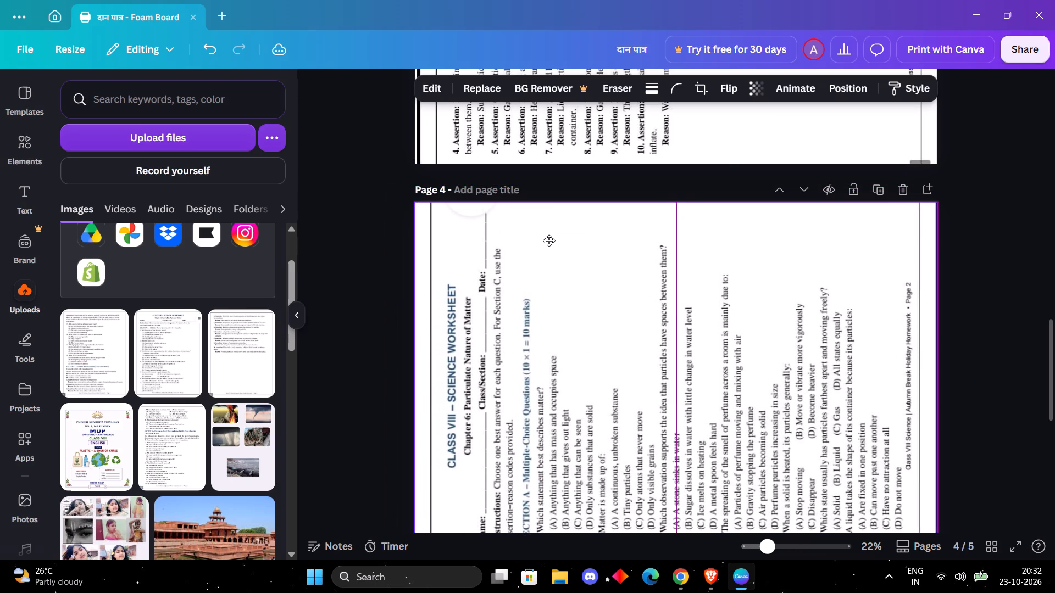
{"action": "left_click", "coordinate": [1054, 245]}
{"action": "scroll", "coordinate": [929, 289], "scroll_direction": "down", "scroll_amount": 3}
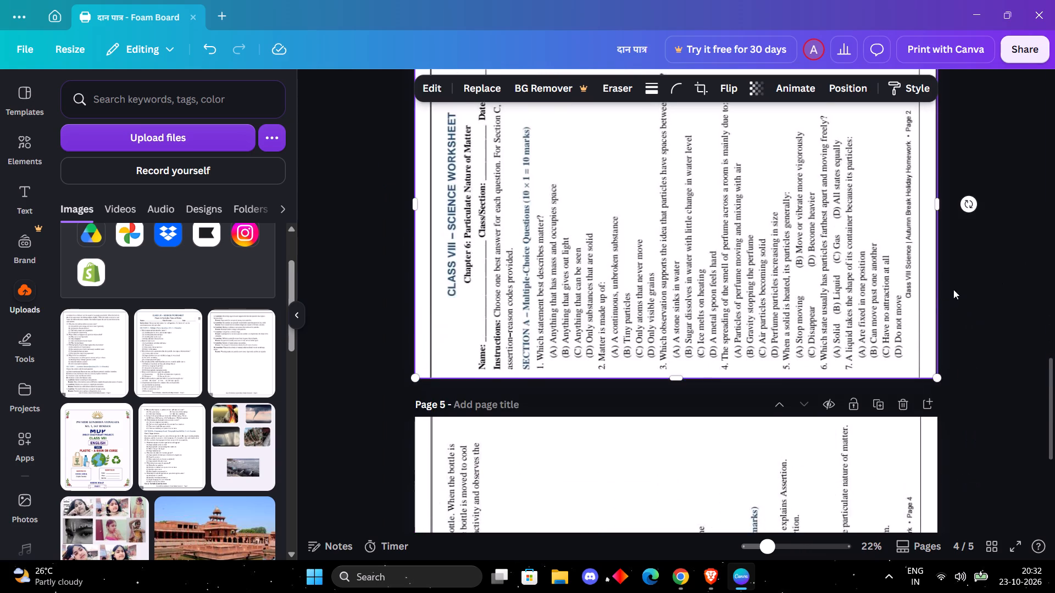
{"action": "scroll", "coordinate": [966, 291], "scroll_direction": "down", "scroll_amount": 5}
Download all pages of the design as PNG at size 1 and high quality.
{"action": "left_click", "coordinate": [1025, 52]}
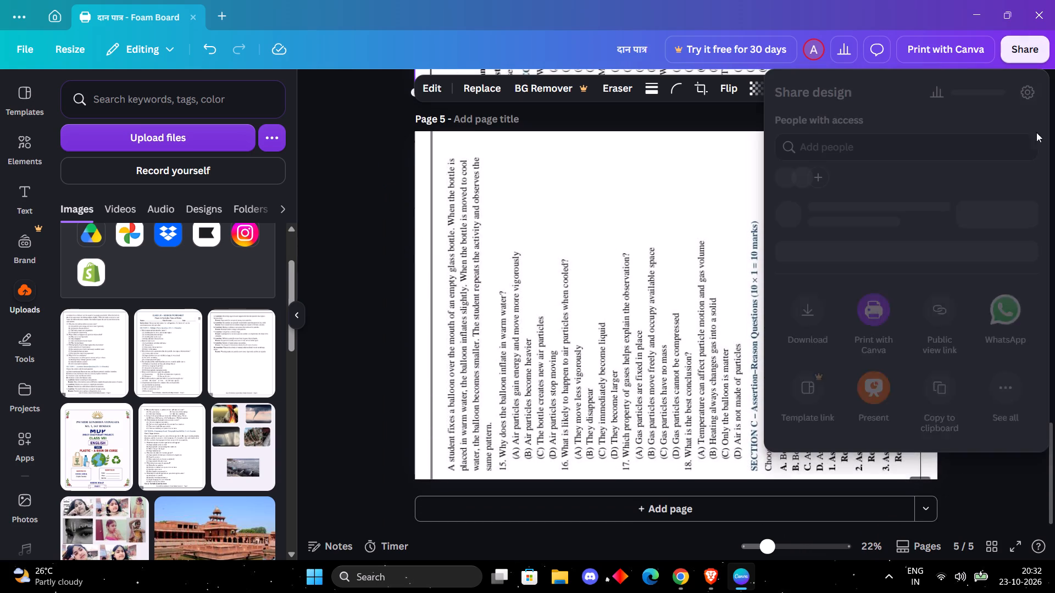
{"action": "left_click", "coordinate": [813, 365]}
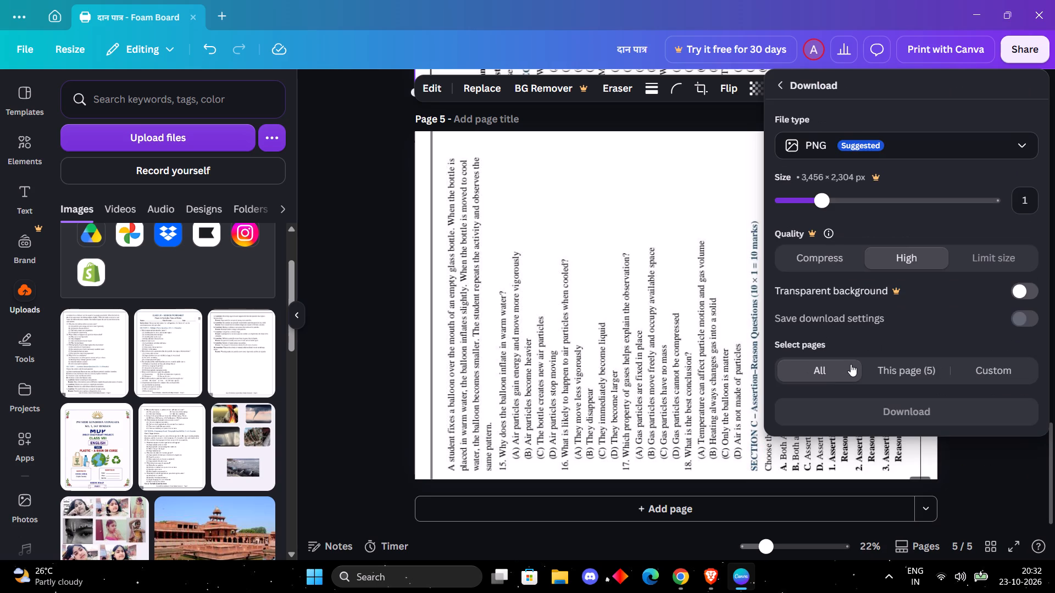
{"action": "left_click", "coordinate": [898, 413]}
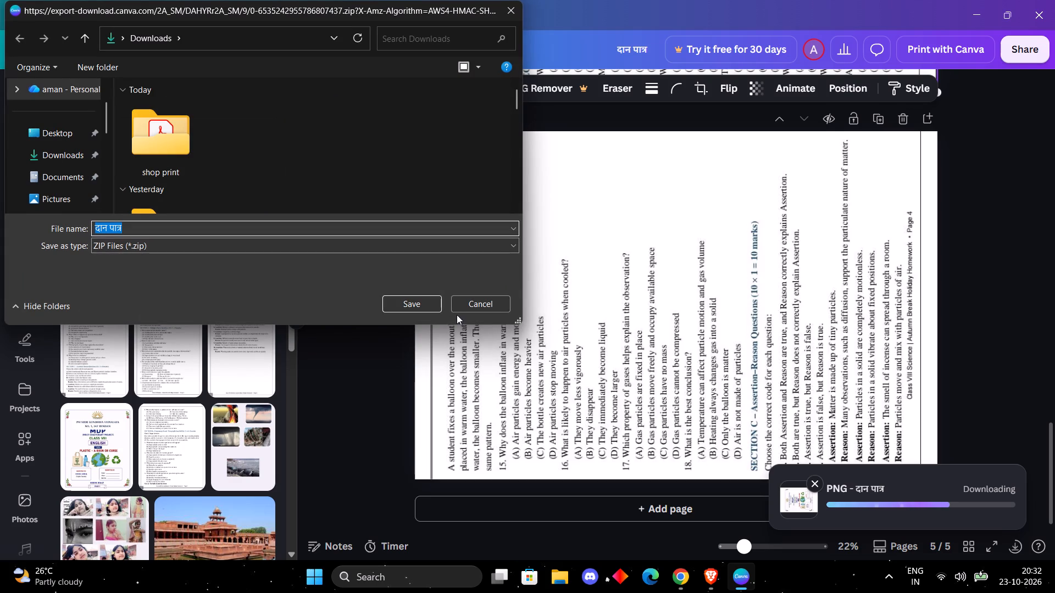
Name the exported ZIP file kv and save it in the Downloads folder.
{"action": "left_click", "coordinate": [155, 228]}
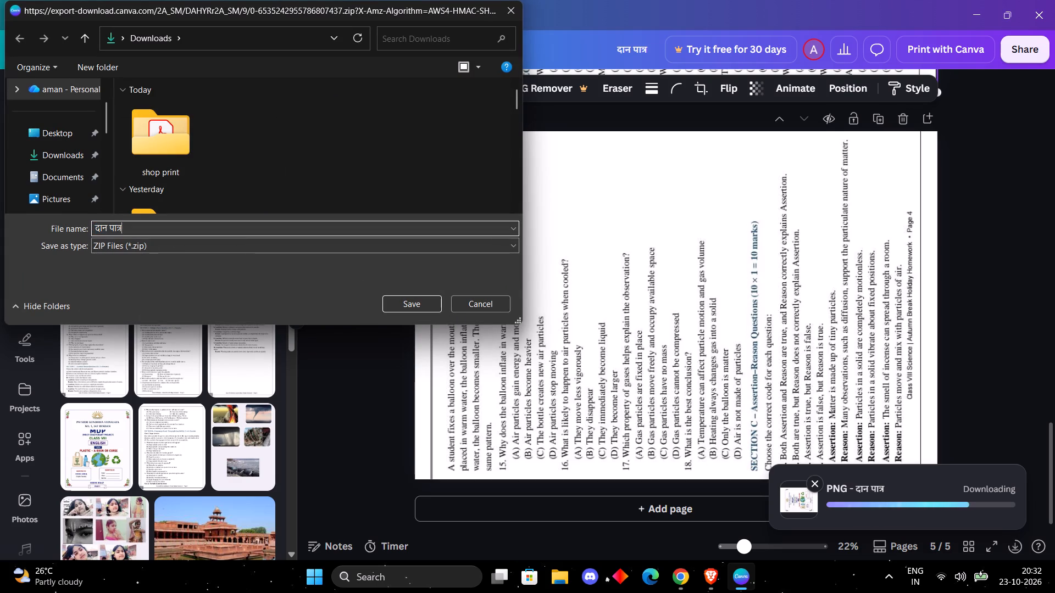
{"action": "key", "text": "BackSpace"}
{"action": "key", "text": "BackSpace"}
{"action": "key", "text": "BackSpace"}
{"action": "key", "text": "BackSpace"}
{"action": "key", "text": "BackSpace"}
{"action": "key", "text": "BackSpace"}
{"action": "key", "text": "BackSpace"}
{"action": "key", "text": "BackSpace"}
{"action": "key", "text": "BackSpace"}
{"action": "key", "text": "BackSpace"}
{"action": "key", "text": "BackSpace"}
{"action": "key", "text": "BackSpace"}
{"action": "key", "text": "BackSpace"}
{"action": "key", "text": "BackSpace"}
{"action": "key", "text": "BackSpace"}
{"action": "key", "text": "BackSpace"}
{"action": "key", "text": "BackSpace"}
{"action": "key", "text": "BackSpace"}
{"action": "type", "text": "kv"}
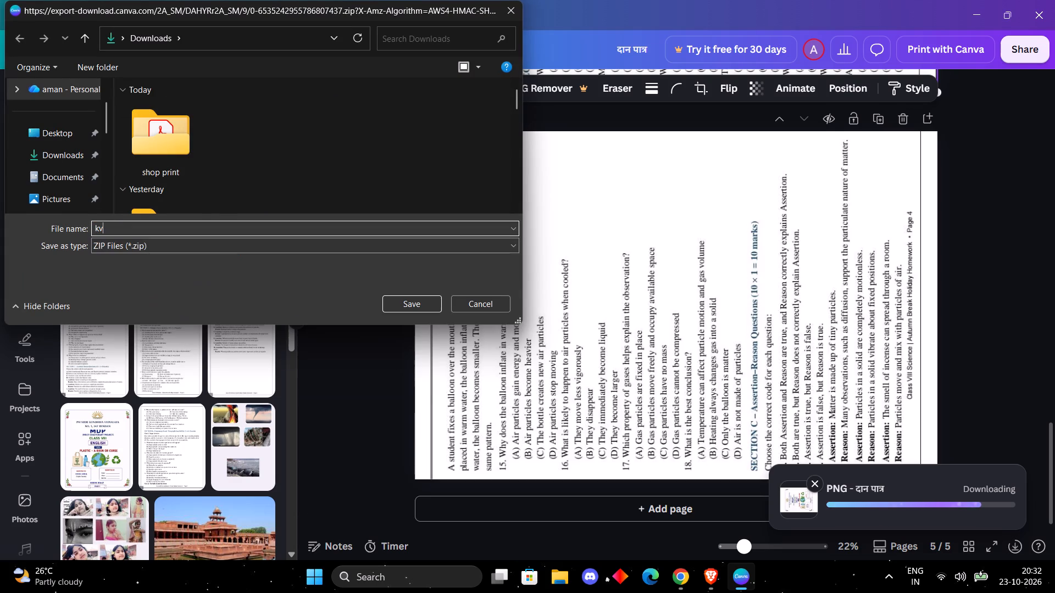
{"action": "key", "text": "space"}
{"action": "key", "text": "Return"}
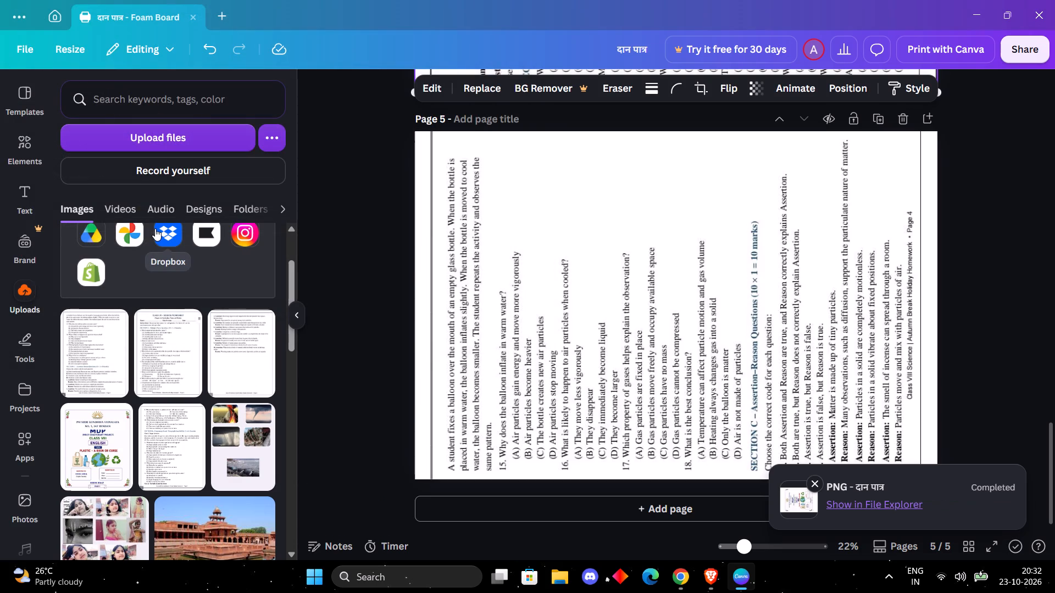
Show the downloaded kv archive in File Explorer, open it, and view the cover image 1.png in Photos.
{"action": "left_click", "coordinate": [897, 507]}
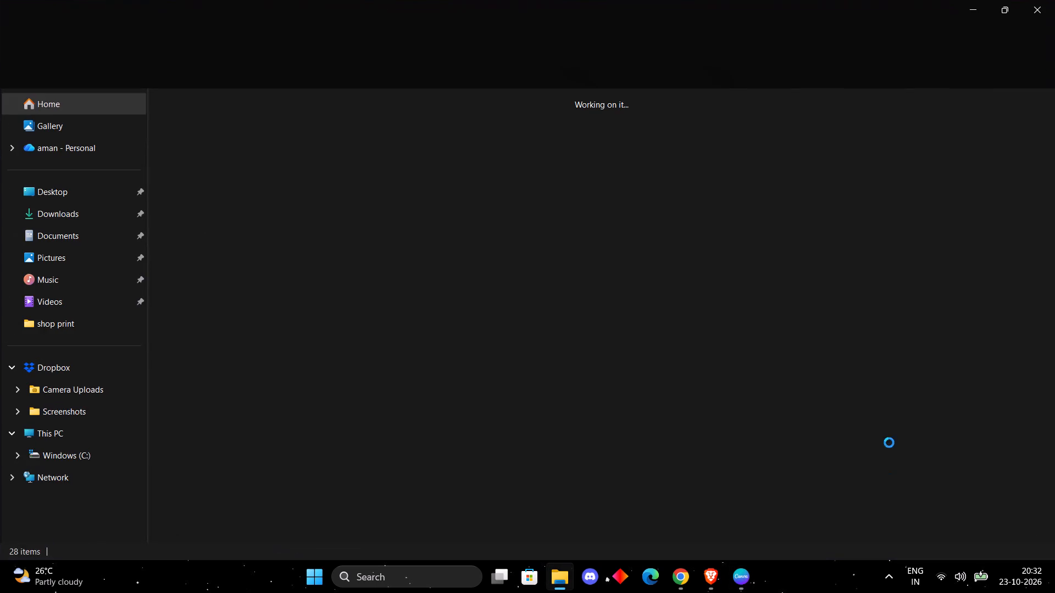
{"action": "double_click", "coordinate": [547, 160]}
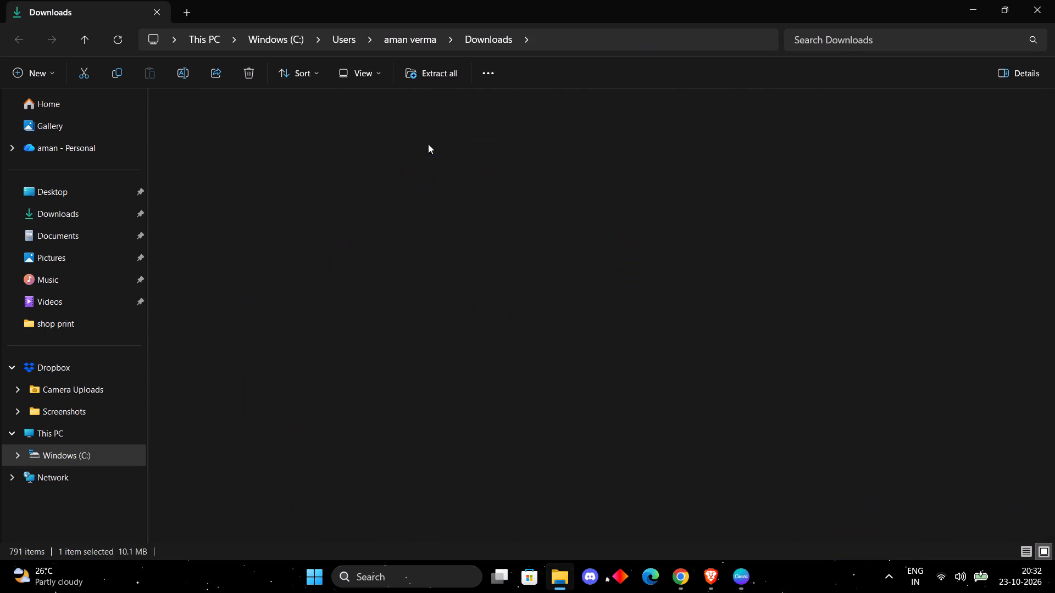
{"action": "double_click", "coordinate": [295, 124]}
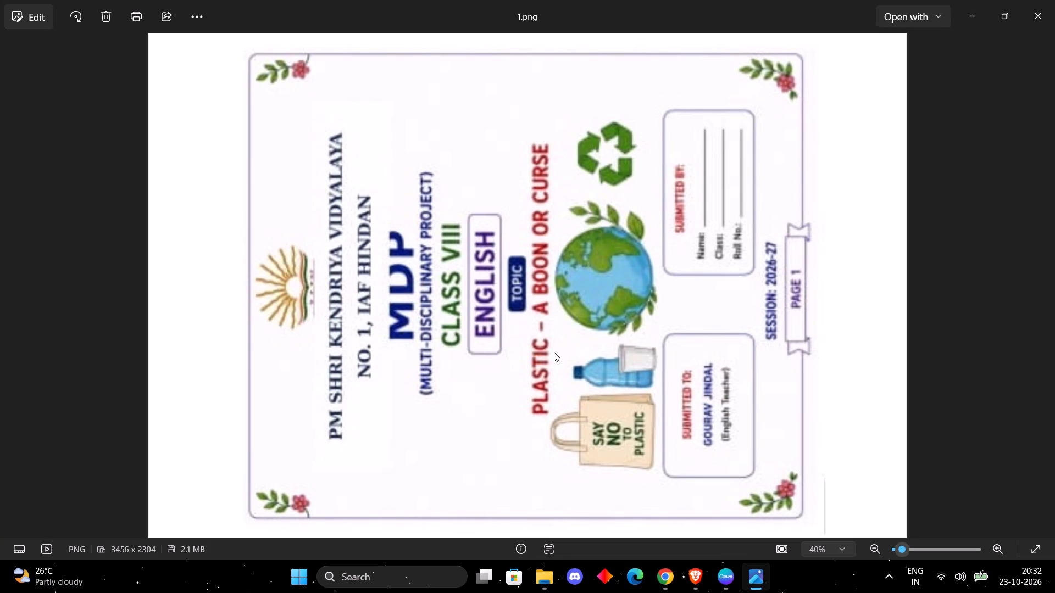
Set up the cover image 1.png for printing in Landscape orientation on A4 paper.
{"action": "key", "text": "ctrl+p"}
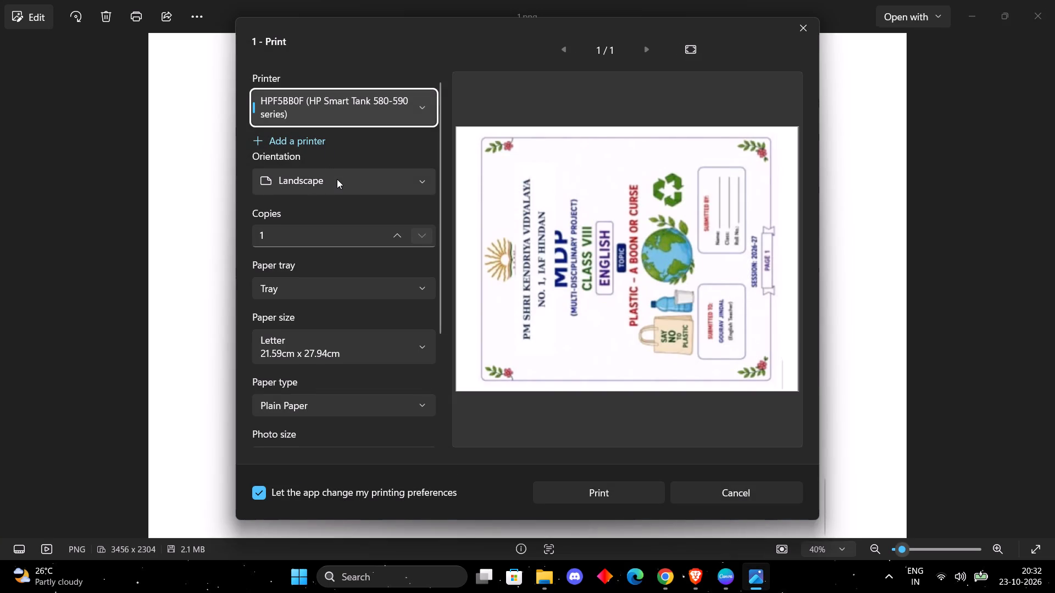
{"action": "left_click", "coordinate": [337, 179]}
{"action": "left_click", "coordinate": [335, 152]}
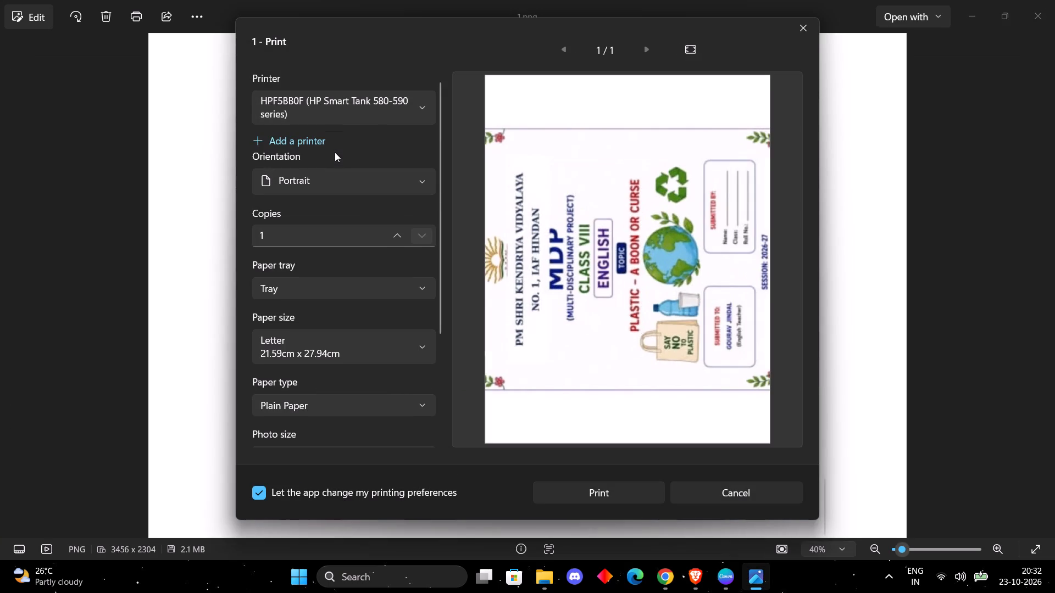
{"action": "left_click", "coordinate": [332, 172]}
{"action": "left_click", "coordinate": [319, 199]}
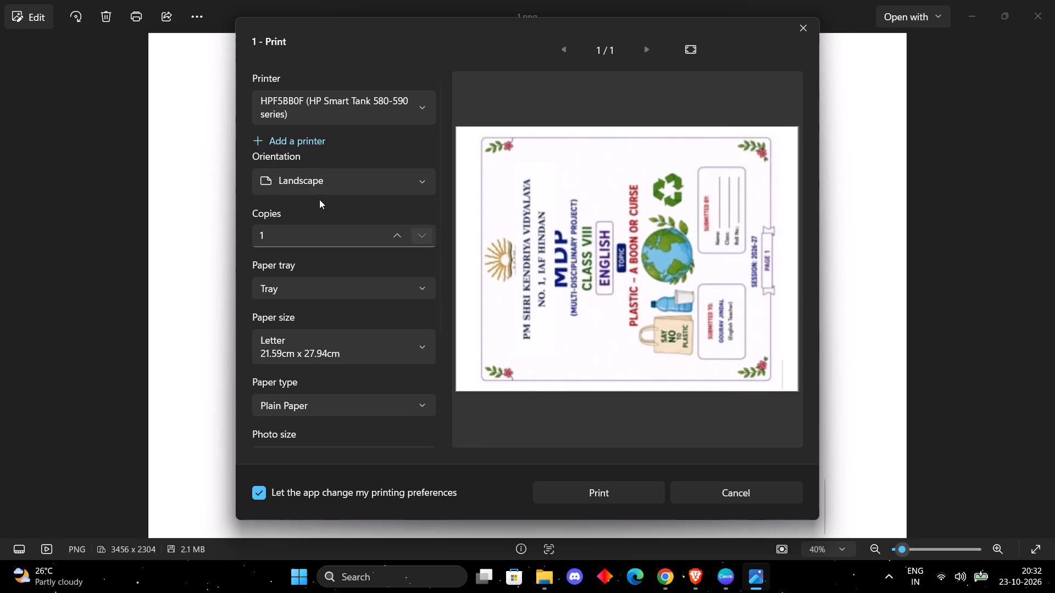
{"action": "scroll", "coordinate": [296, 311], "scroll_direction": "down", "scroll_amount": 1}
{"action": "left_click", "coordinate": [310, 279]}
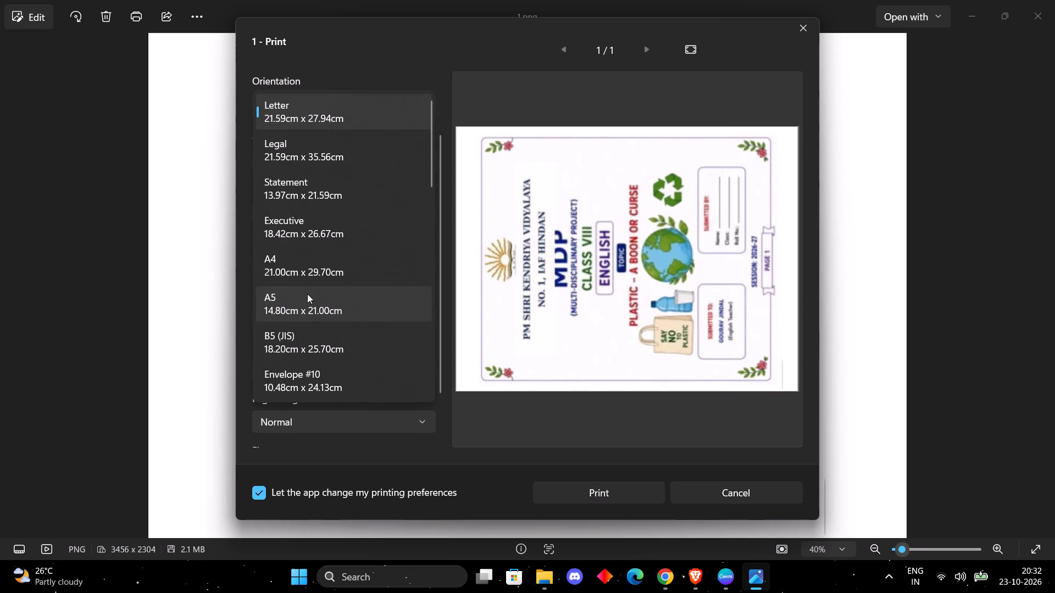
{"action": "left_click", "coordinate": [311, 273]}
Adjust the printer's additional settings, keeping the Fill page fit, and print one copy of the cover image on the HP Smart Tank.
{"action": "scroll", "coordinate": [335, 342], "scroll_direction": "down", "scroll_amount": 3}
{"action": "scroll", "coordinate": [304, 403], "scroll_direction": "down", "scroll_amount": 2}
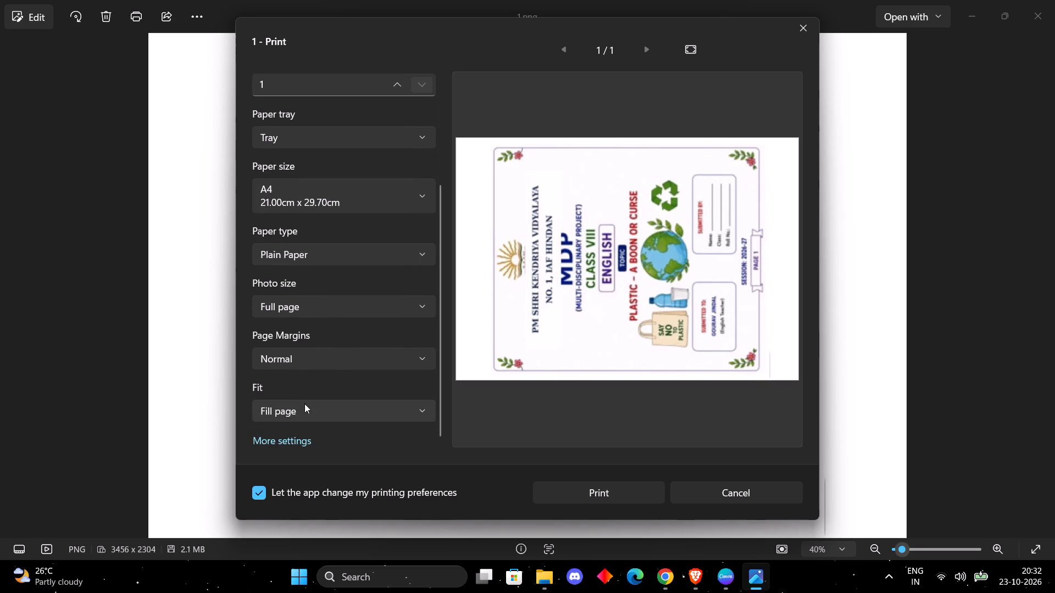
{"action": "scroll", "coordinate": [304, 404], "scroll_direction": "down", "scroll_amount": 1}
{"action": "left_click", "coordinate": [288, 438]}
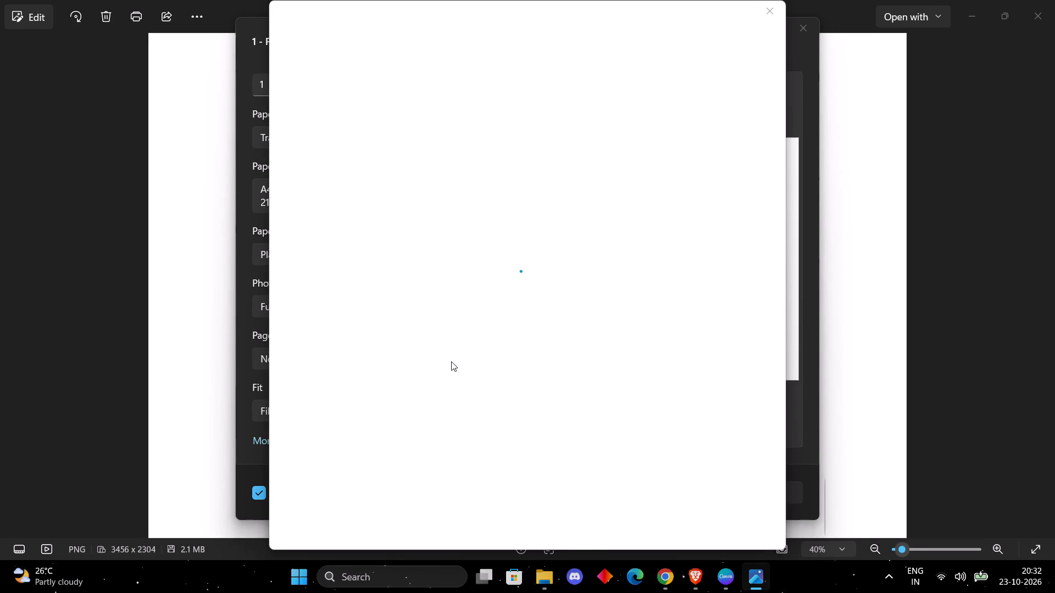
{"action": "left_click", "coordinate": [507, 170]}
{"action": "left_click", "coordinate": [614, 525]}
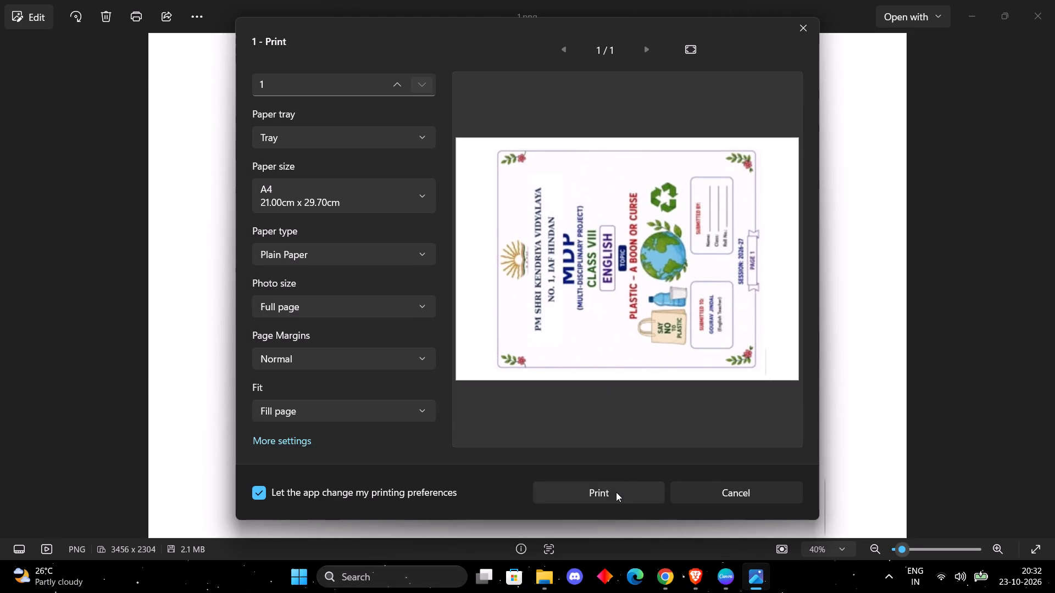
{"action": "left_click", "coordinate": [616, 492]}
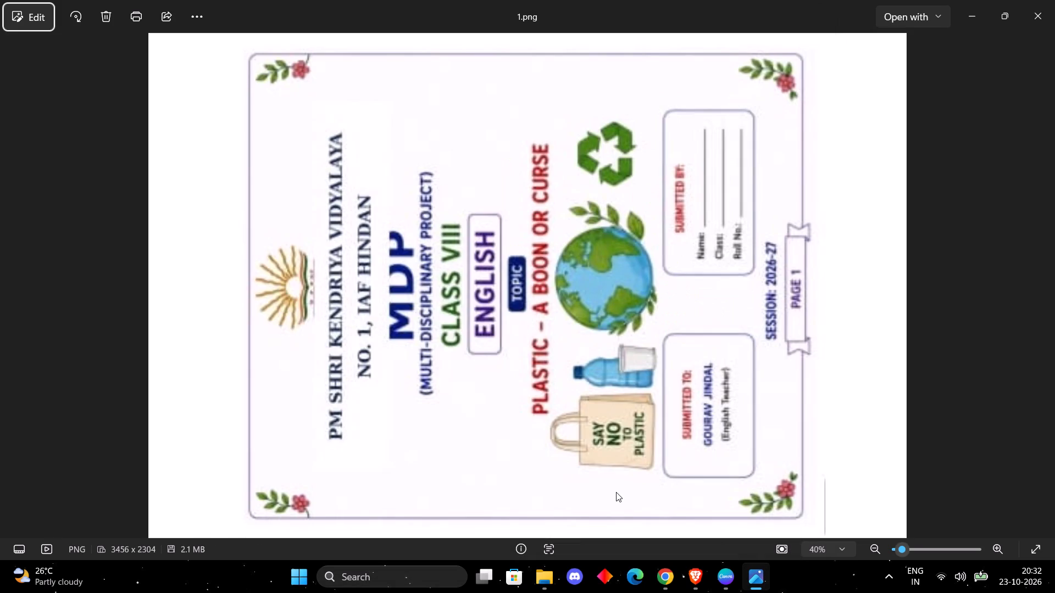
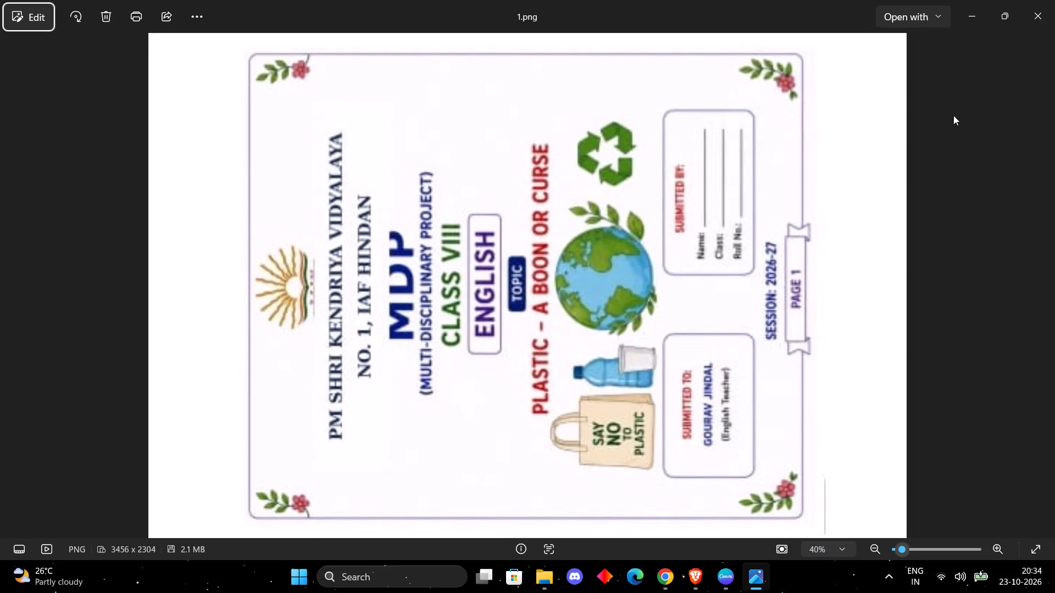
View 2.png, 3.png and 5.png from the kv archive in turn to check which homework page each holds.
{"action": "left_click", "coordinate": [1054, 0]}
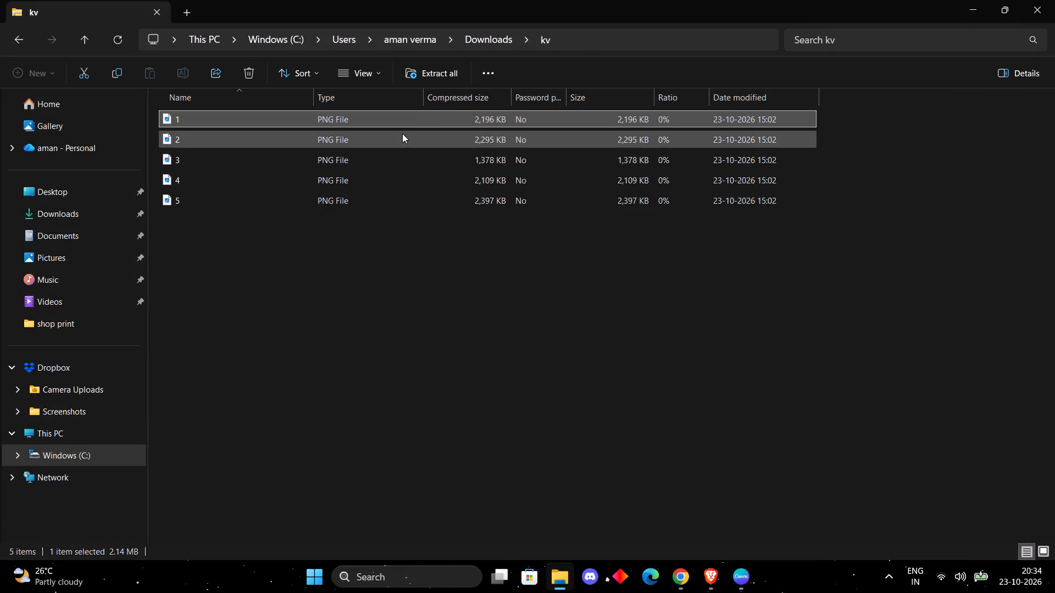
{"action": "double_click", "coordinate": [402, 134]}
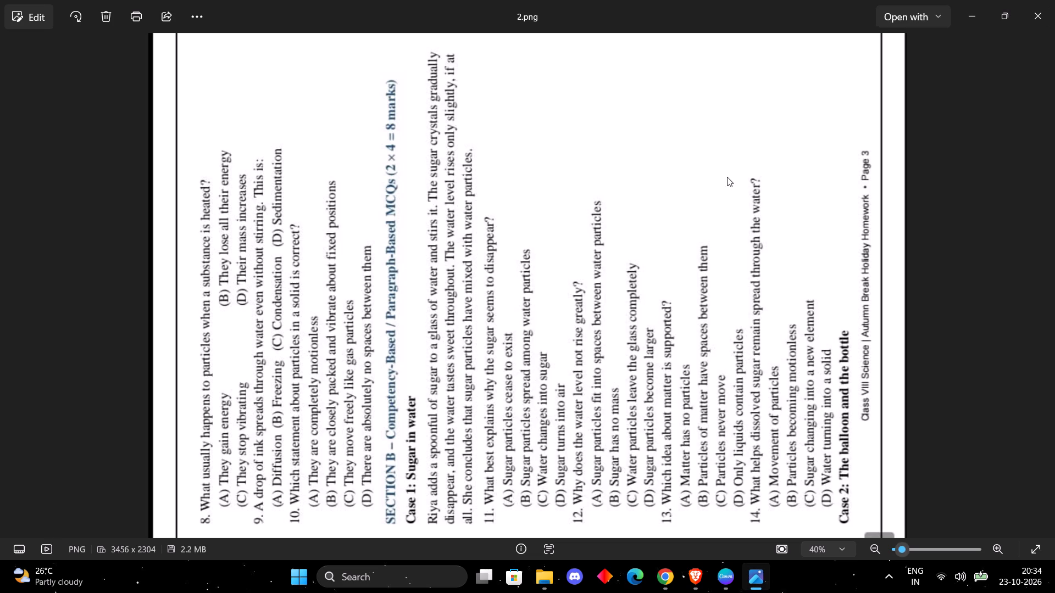
{"action": "left_click", "coordinate": [1048, 22]}
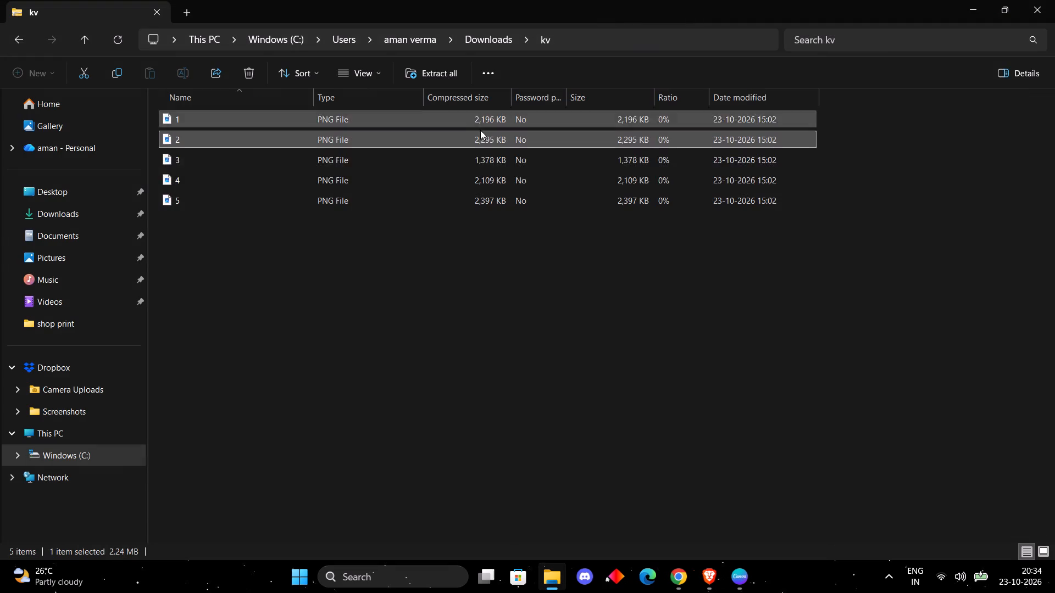
{"action": "double_click", "coordinate": [436, 164]}
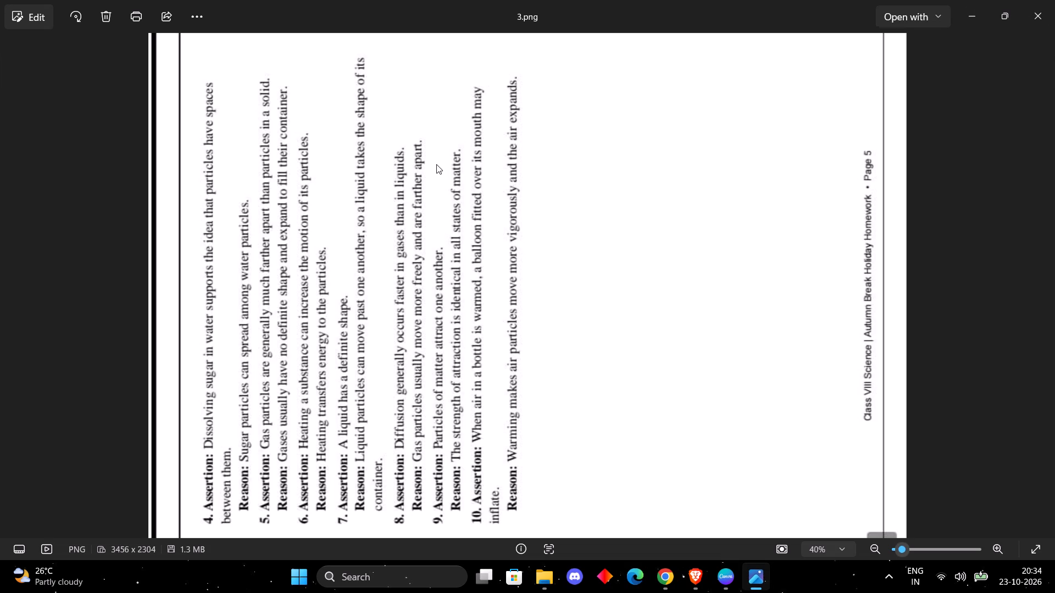
{"action": "left_click", "coordinate": [1054, 0]}
{"action": "left_click", "coordinate": [425, 212]}
{"action": "double_click", "coordinate": [431, 205]}
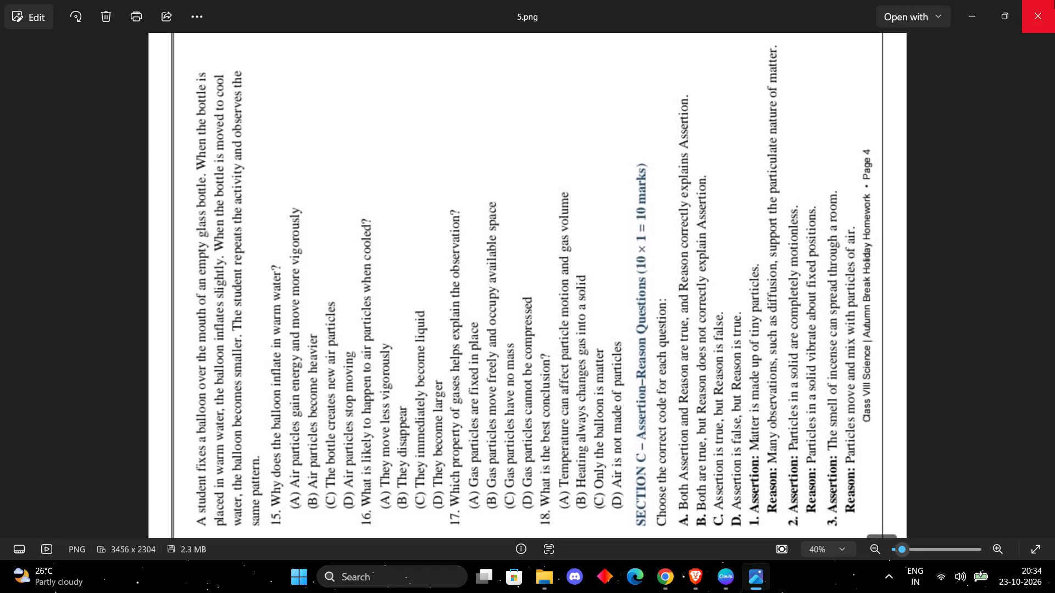
{"action": "left_click", "coordinate": [1054, 0]}
Open the worksheet image 4.png from the kv archive and set its print paper size to A4.
{"action": "double_click", "coordinate": [388, 181]}
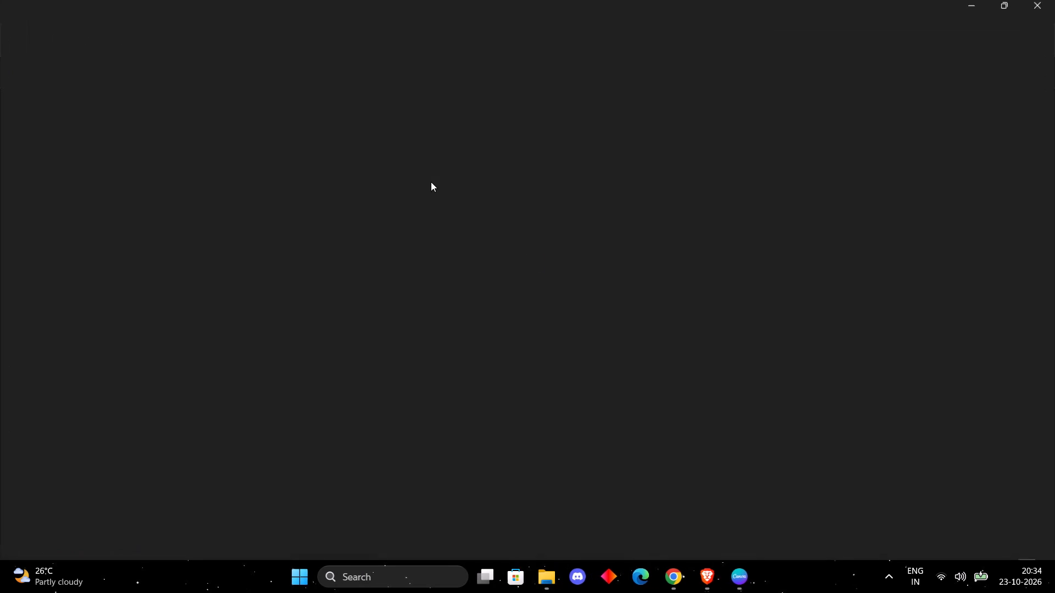
{"action": "key", "text": "ctrl+p"}
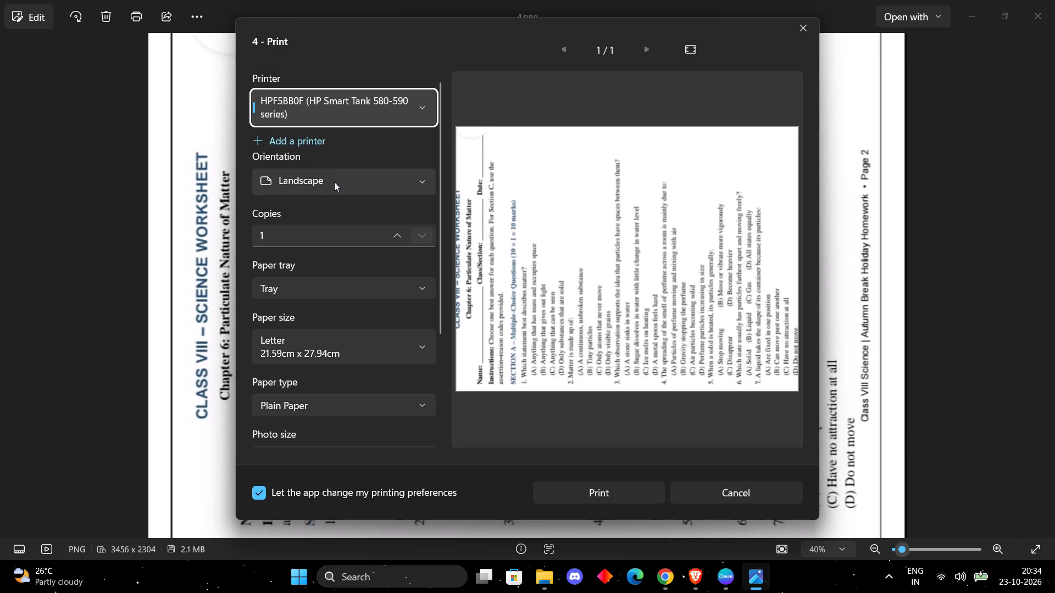
{"action": "left_click", "coordinate": [349, 338]}
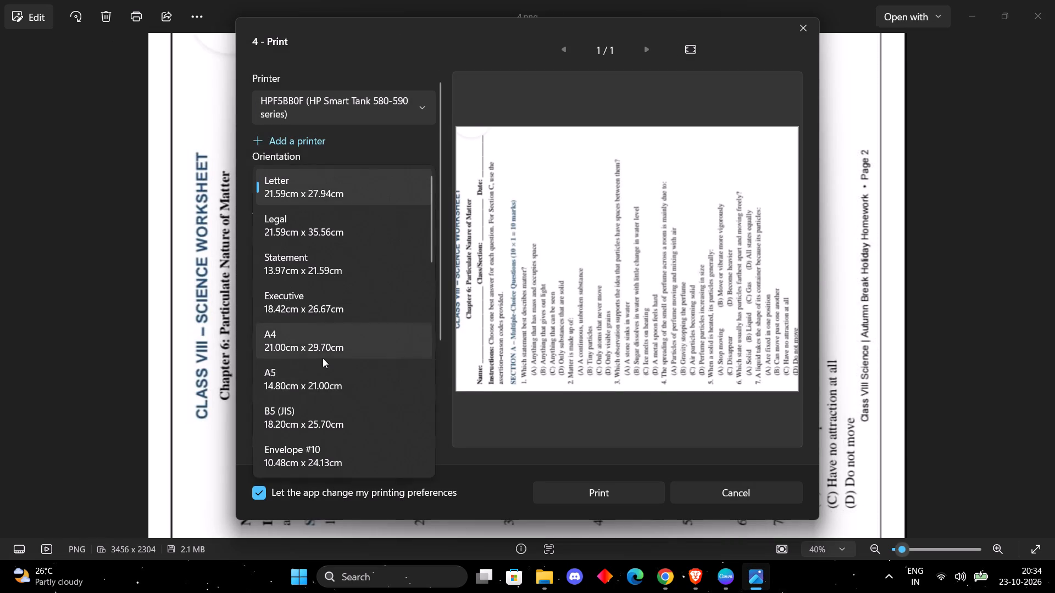
{"action": "left_click", "coordinate": [323, 358]}
Set the printer's color mode to Grayscale using black only and print one copy of 4.png.
{"action": "scroll", "coordinate": [360, 360], "scroll_direction": "down", "scroll_amount": 2}
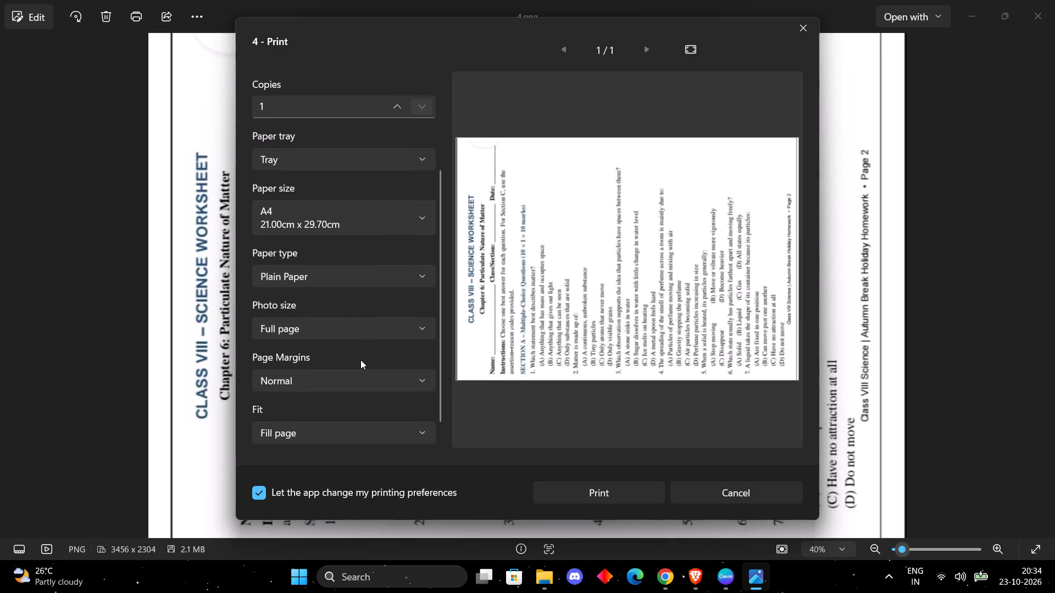
{"action": "scroll", "coordinate": [360, 360], "scroll_direction": "down", "scroll_amount": 1}
{"action": "left_click", "coordinate": [283, 443]}
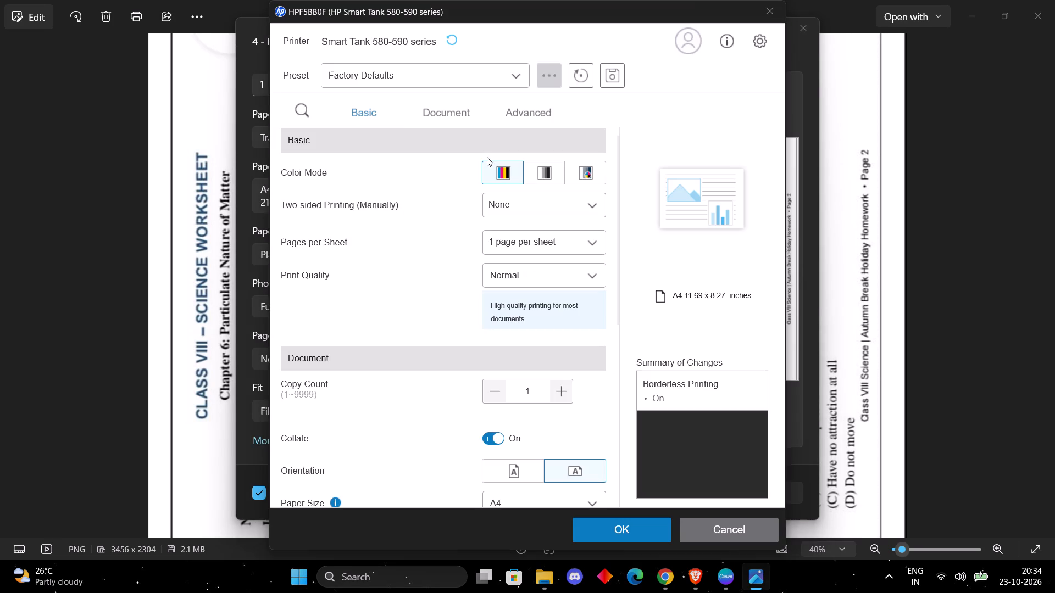
{"action": "left_click", "coordinate": [553, 180]}
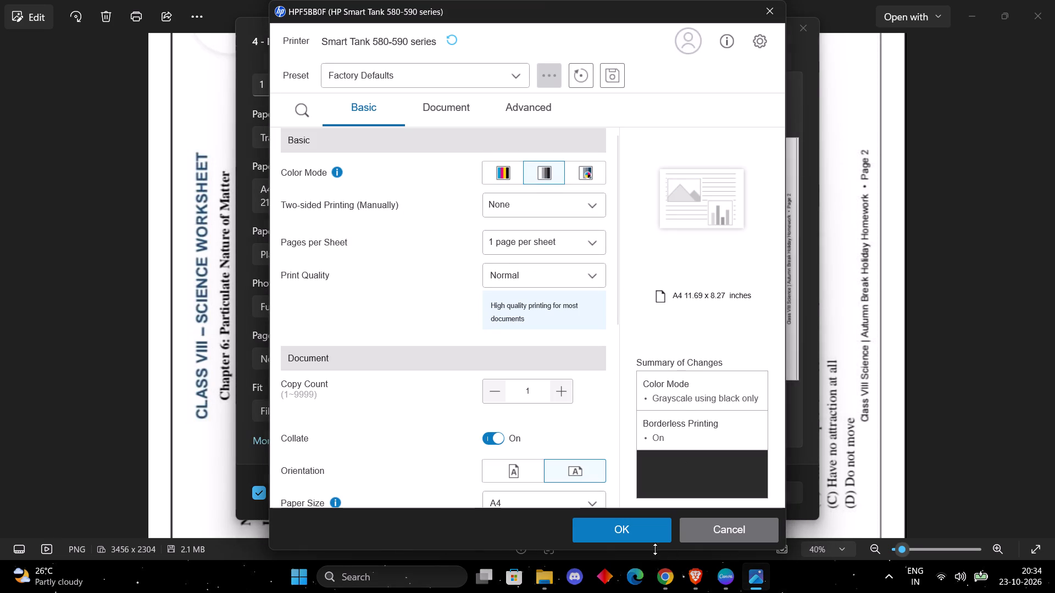
{"action": "left_click", "coordinate": [641, 532]}
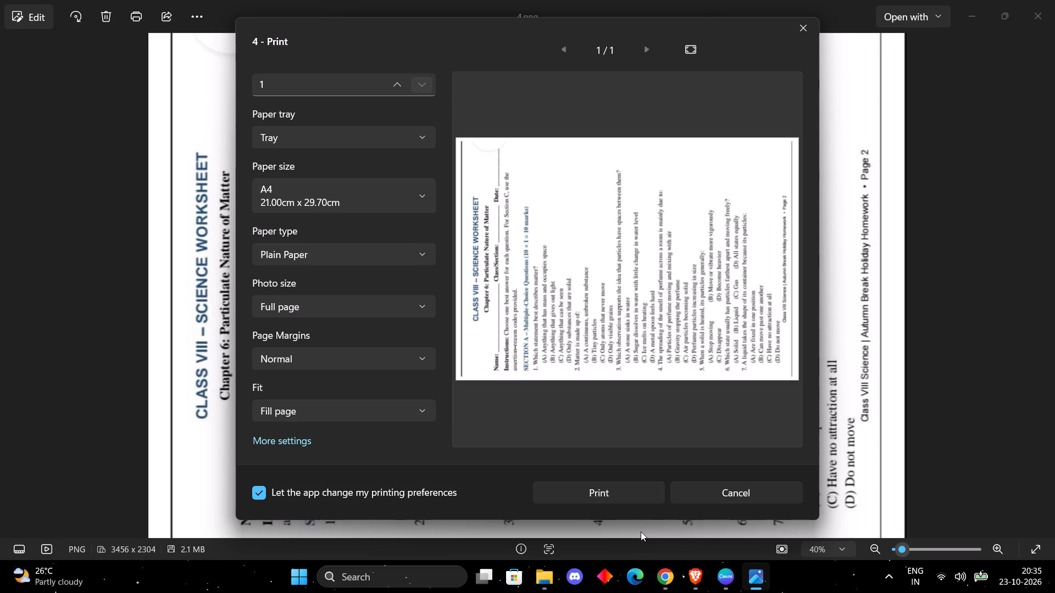
{"action": "left_click", "coordinate": [595, 491]}
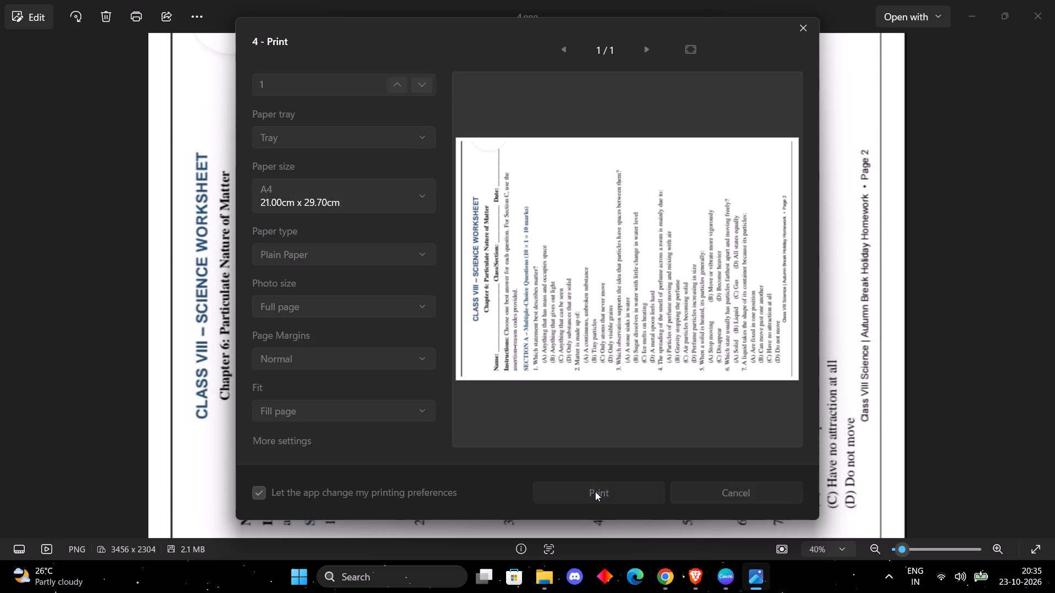
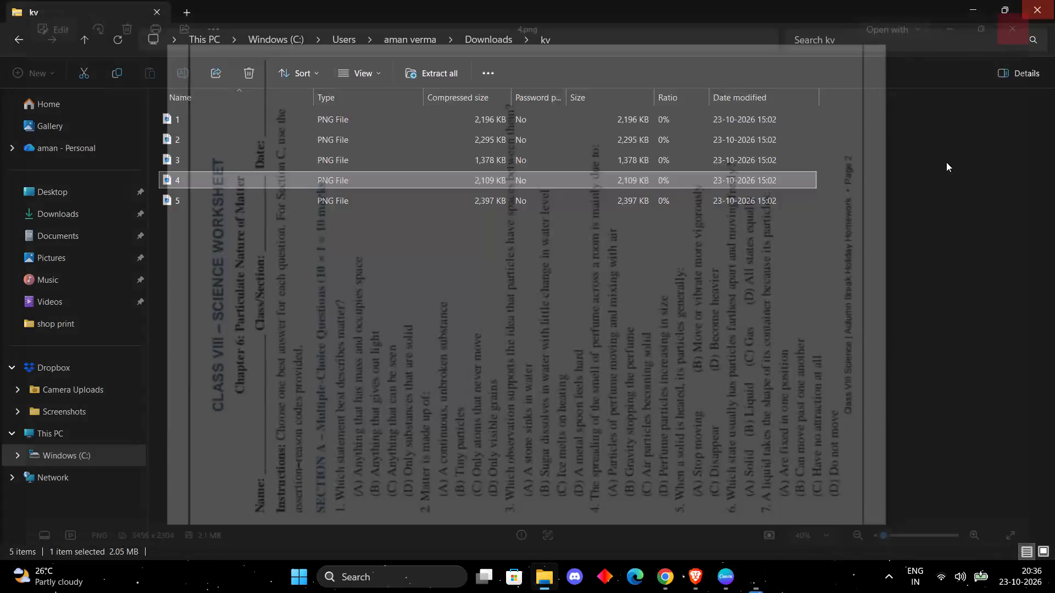
Open the homework image 2.png from the kv archive and set its print paper size to A4.
{"action": "double_click", "coordinate": [333, 140]}
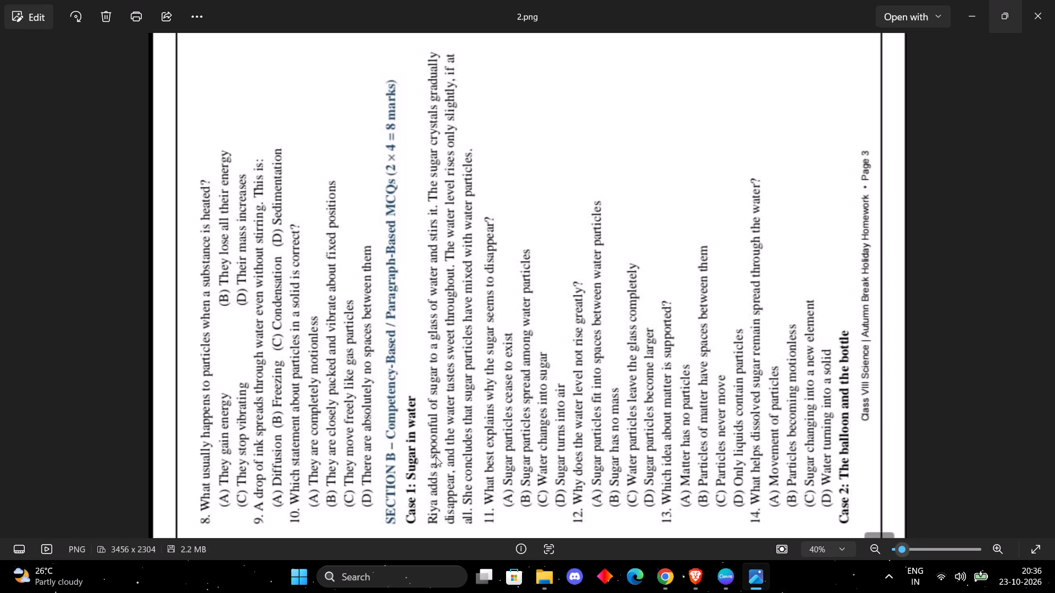
{"action": "key", "text": "ctrl+p"}
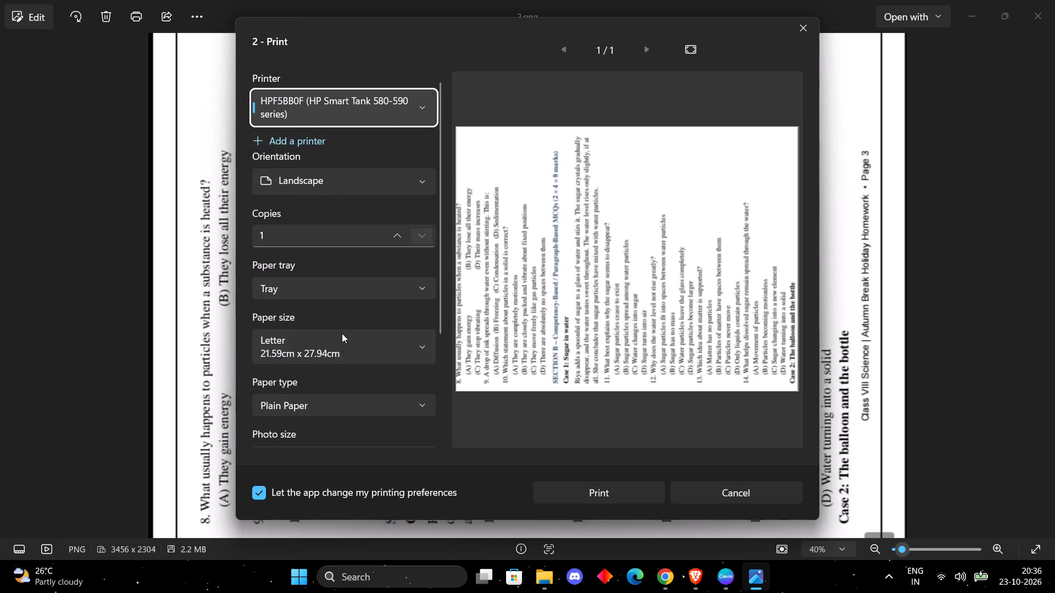
{"action": "left_click", "coordinate": [342, 346]}
{"action": "left_click", "coordinate": [296, 339]}
Set the printer's color mode to Grayscale using black only and print one copy of 2.png.
{"action": "scroll", "coordinate": [395, 359], "scroll_direction": "down", "scroll_amount": 4}
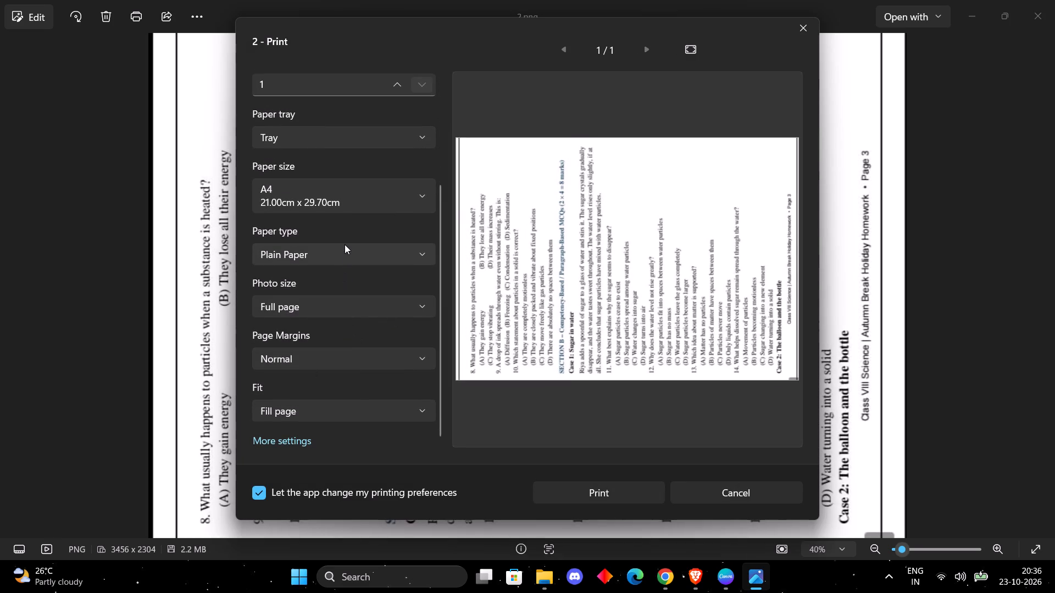
{"action": "left_click", "coordinate": [277, 439]}
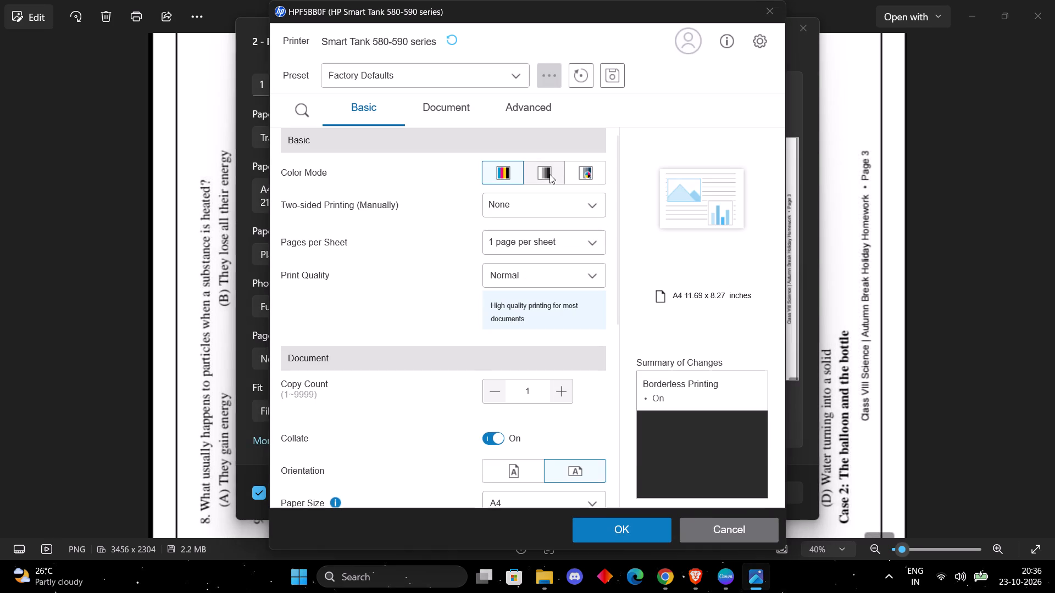
{"action": "left_click", "coordinate": [549, 174]}
{"action": "double_click", "coordinate": [549, 174]}
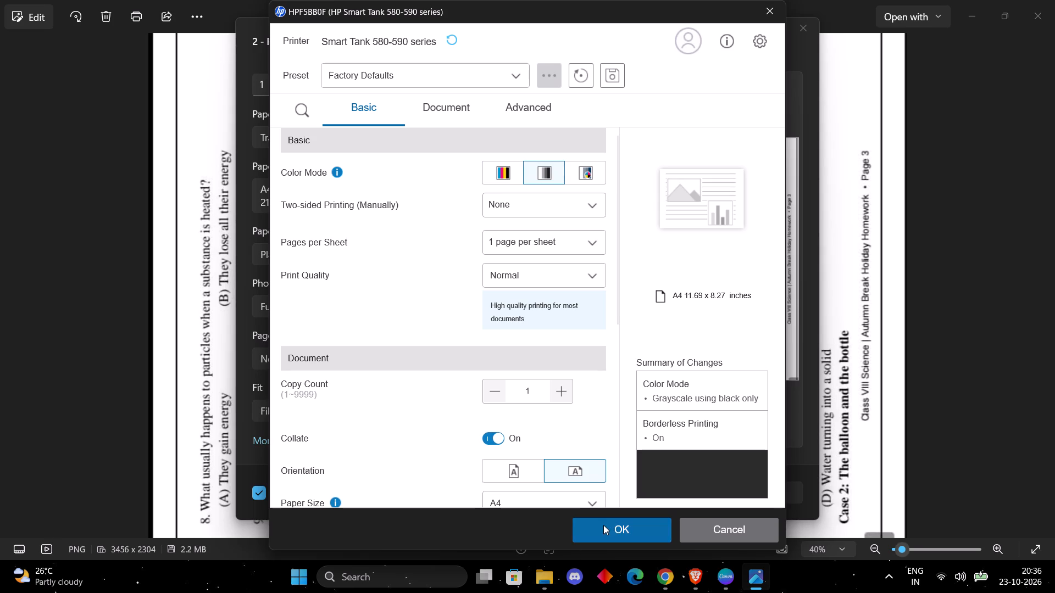
{"action": "left_click", "coordinate": [603, 525]}
{"action": "left_click", "coordinate": [603, 496]}
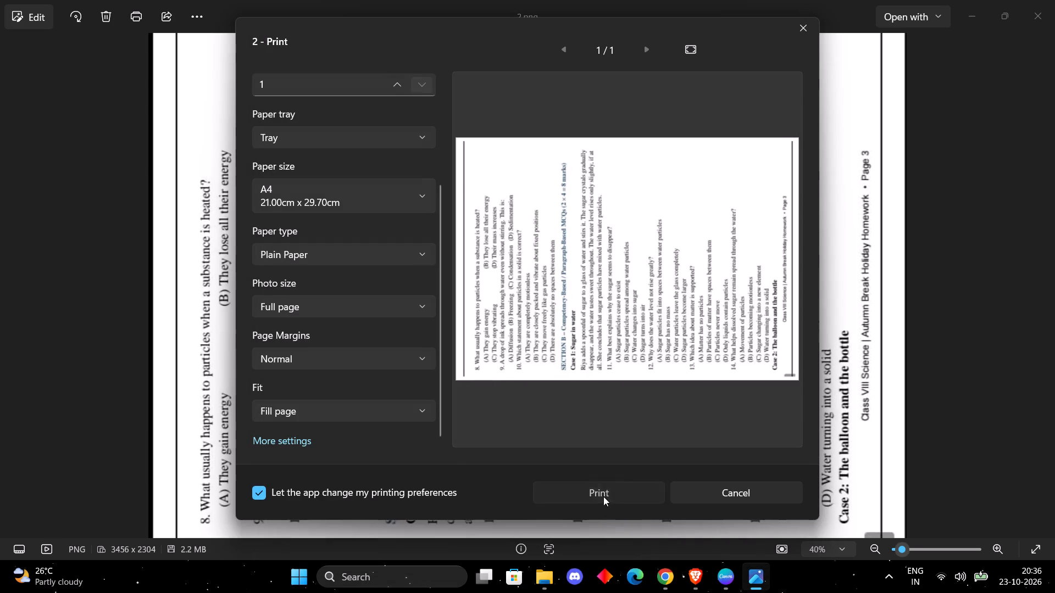
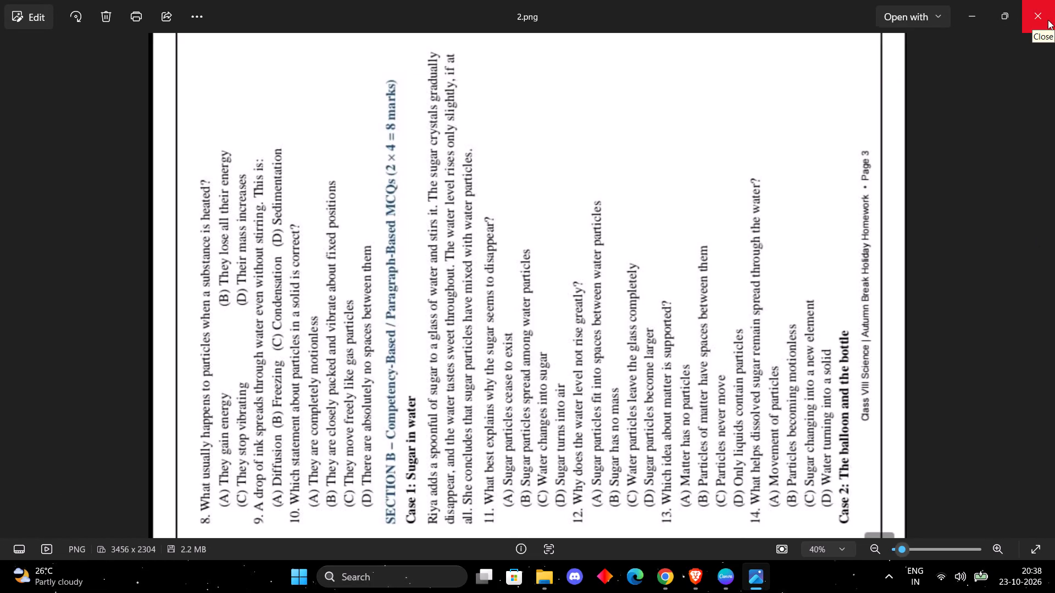
Close the 2.png image, the kv archive folder window and the Canva foam board design.
{"action": "left_click", "coordinate": [1049, 15]}
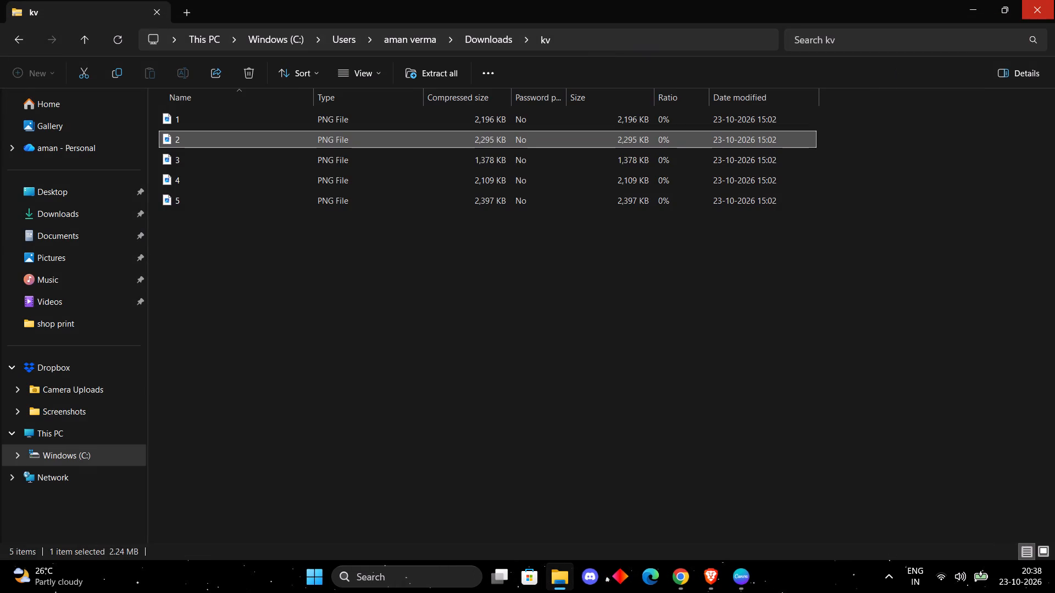
{"action": "left_click", "coordinate": [1054, 0]}
{"action": "left_click", "coordinate": [990, 386]}
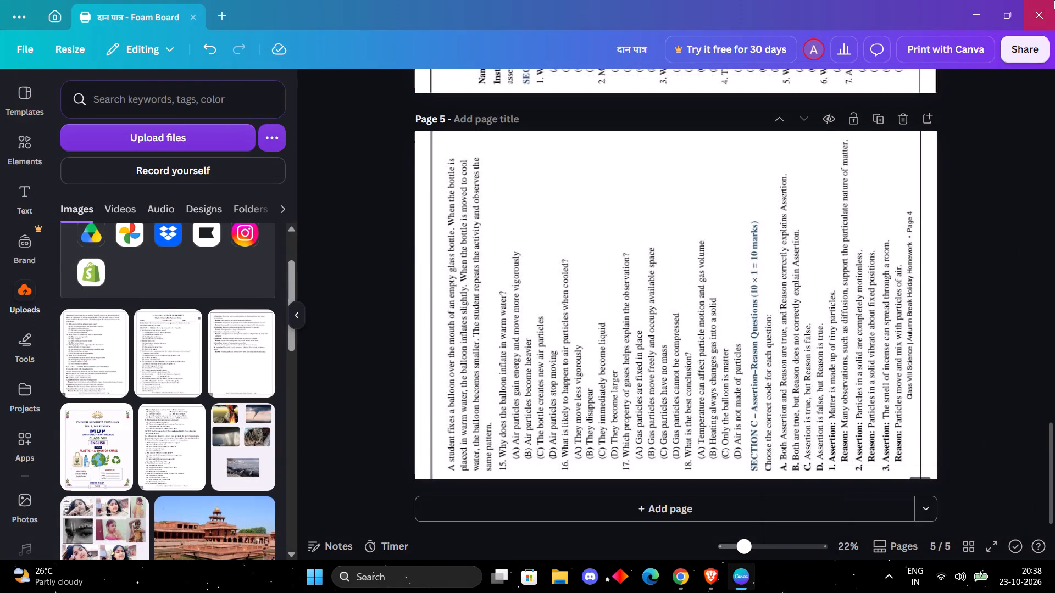
{"action": "left_click", "coordinate": [1054, 0]}
Switch to Google Chrome and search Google for "pdf maker" in a new tab.
{"action": "left_click", "coordinate": [437, 579]}
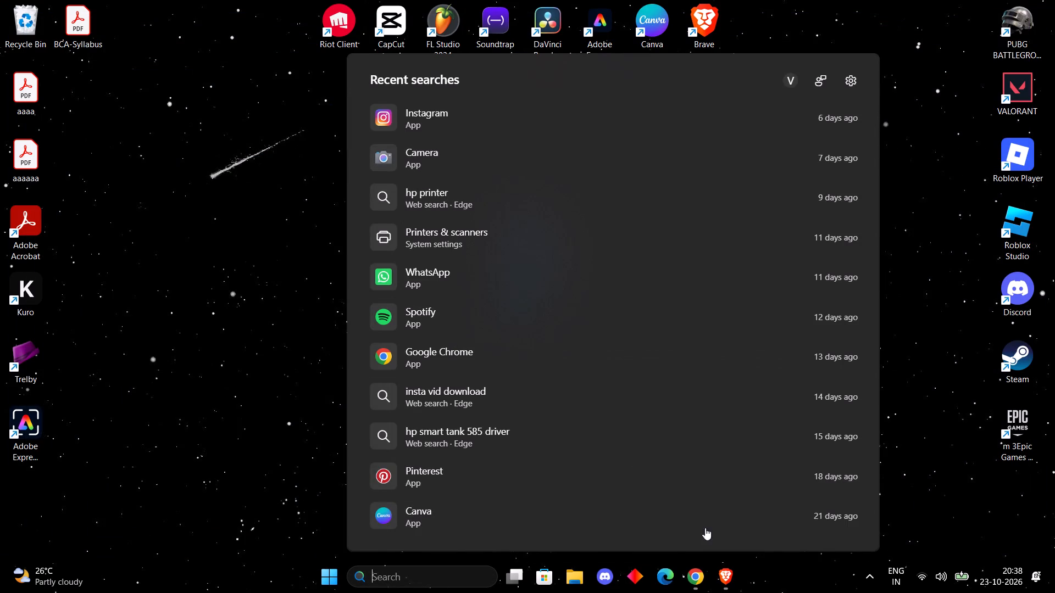
{"action": "left_click", "coordinate": [922, 398]}
{"action": "left_click", "coordinate": [685, 580]}
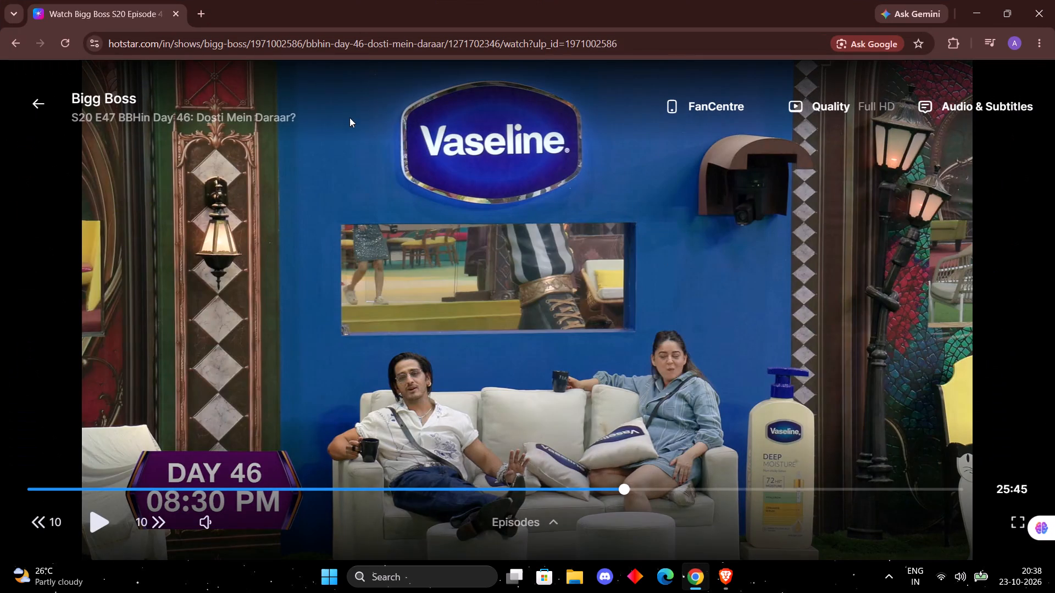
{"action": "left_click", "coordinate": [208, 12]}
{"action": "left_click", "coordinate": [370, 255]}
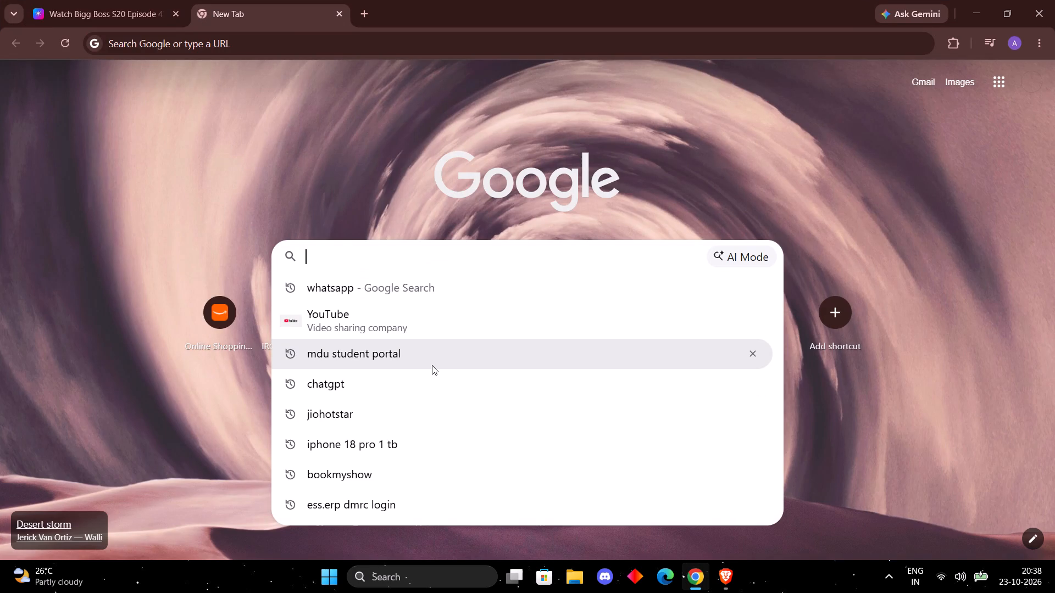
{"action": "type", "text": "pdf"}
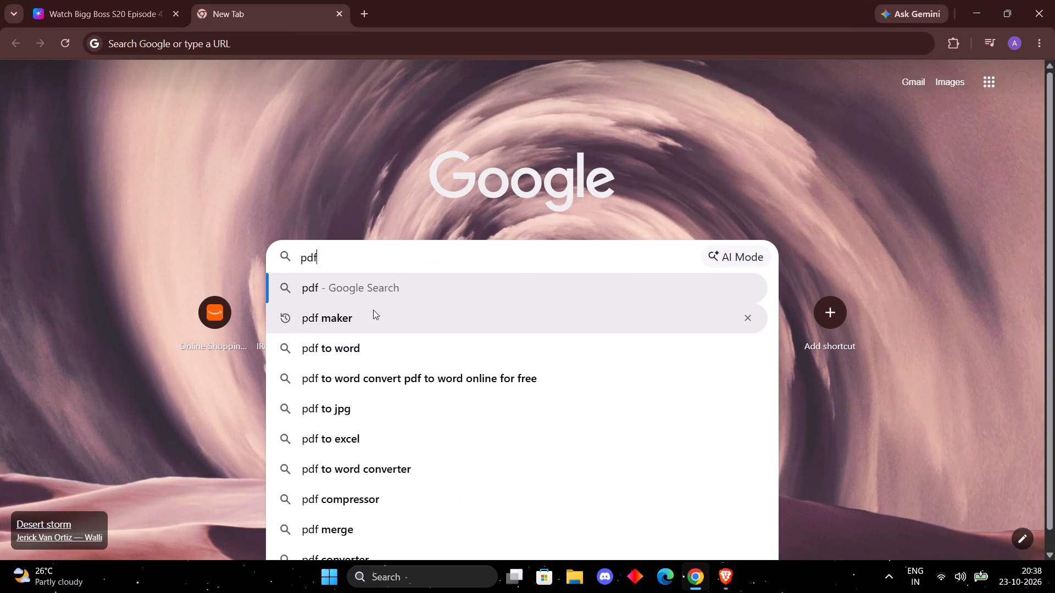
{"action": "left_click", "coordinate": [373, 310]}
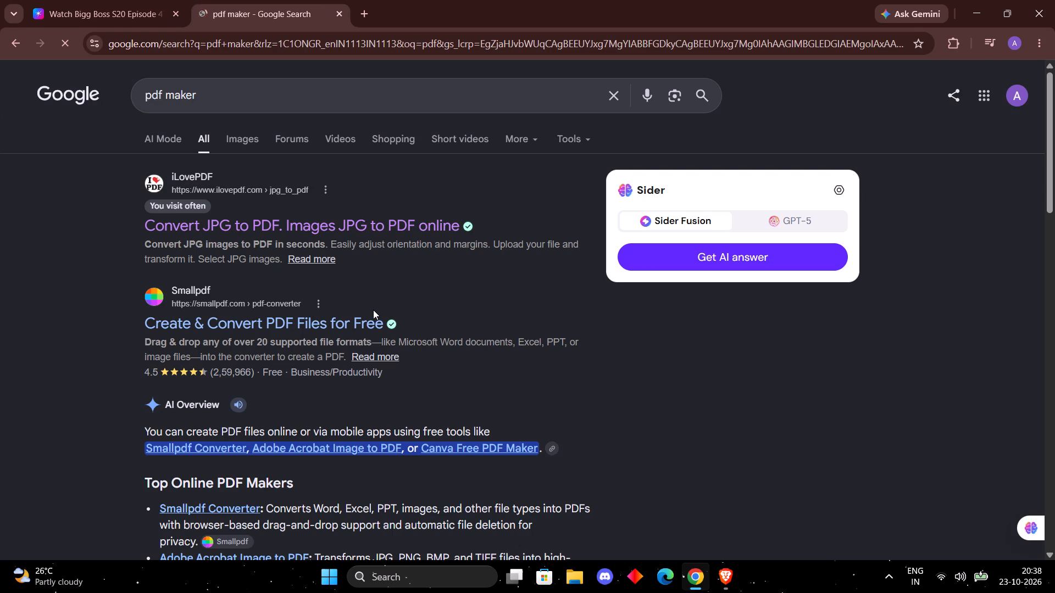
Open iLovePDF's JPG to PDF converter and upload the four WhatsApp worksheet images timed 8.25.47 and 8.25.48 from the shop print folder.
{"action": "left_click", "coordinate": [358, 230]}
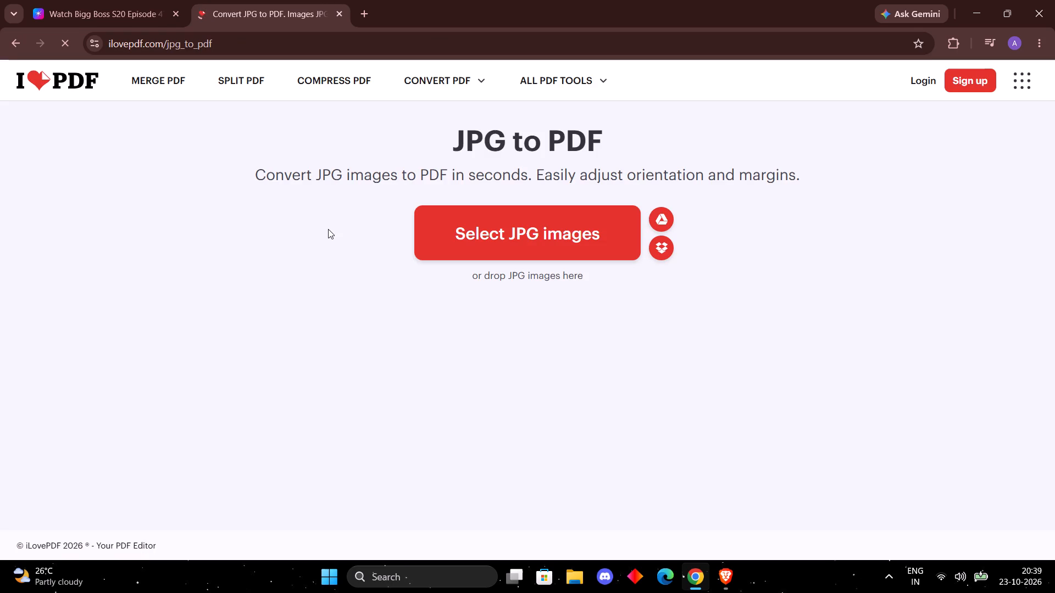
{"action": "left_click", "coordinate": [509, 237]}
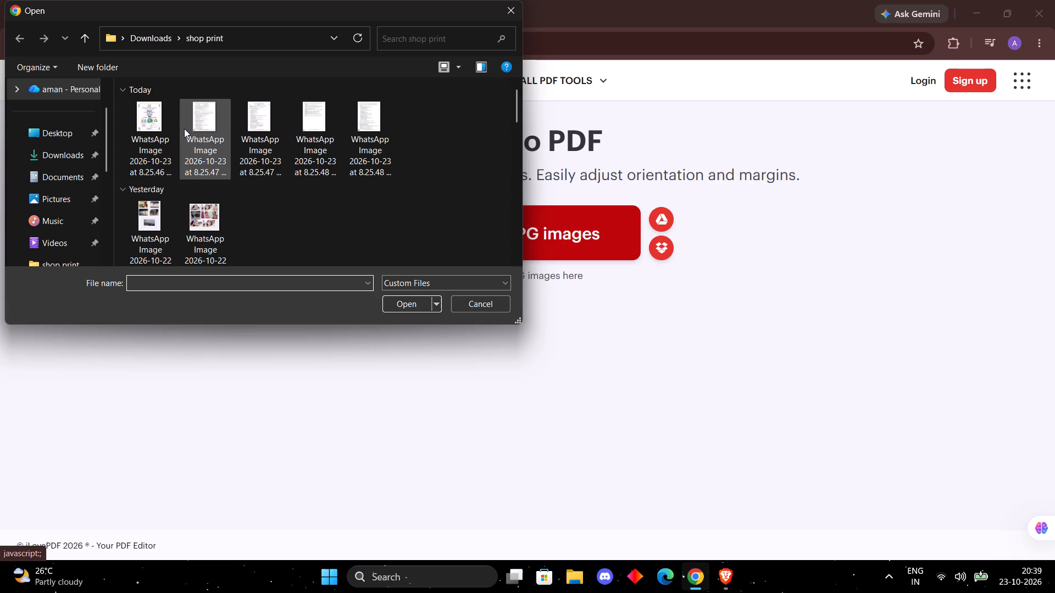
{"action": "left_click_drag", "start_coordinate": [184, 128], "coordinate": [375, 123]}
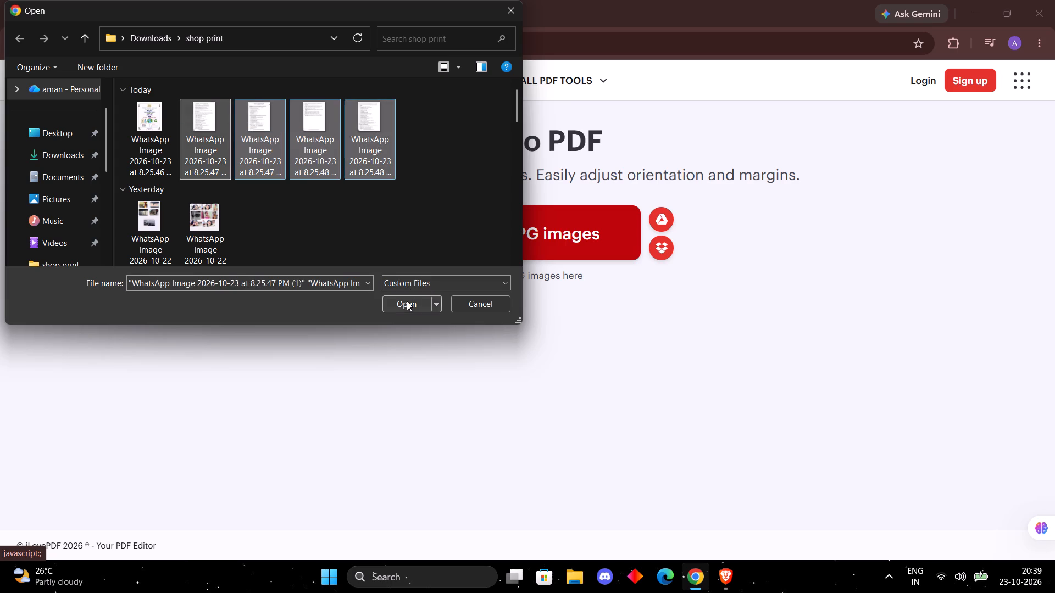
{"action": "left_click", "coordinate": [407, 301]}
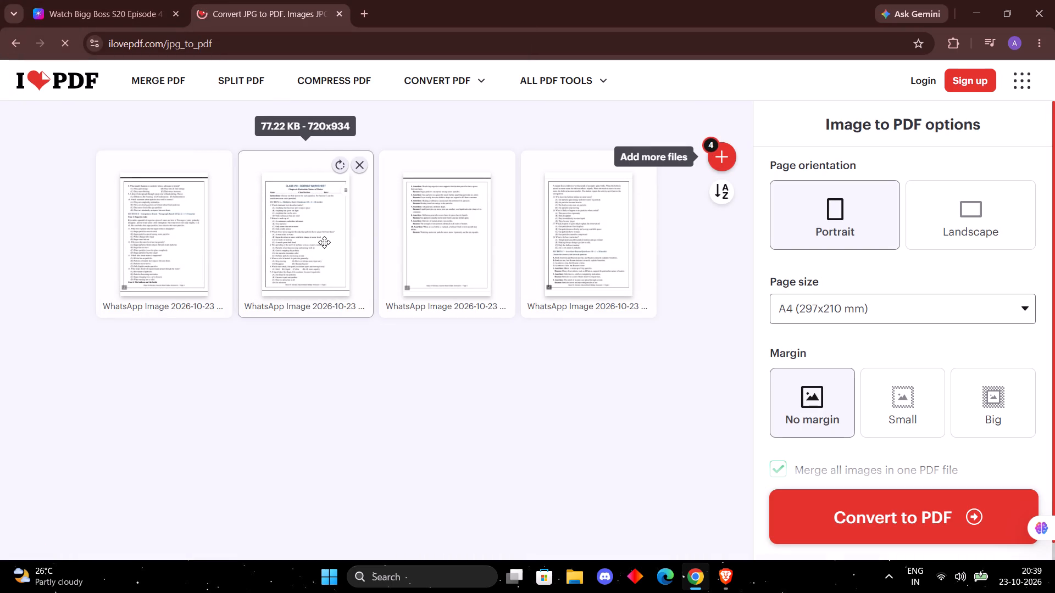
Reorder the uploaded pages so the worksheet's title page comes first and the page in fourth place moves to second.
{"action": "left_click_drag", "start_coordinate": [313, 262], "coordinate": [152, 238]}
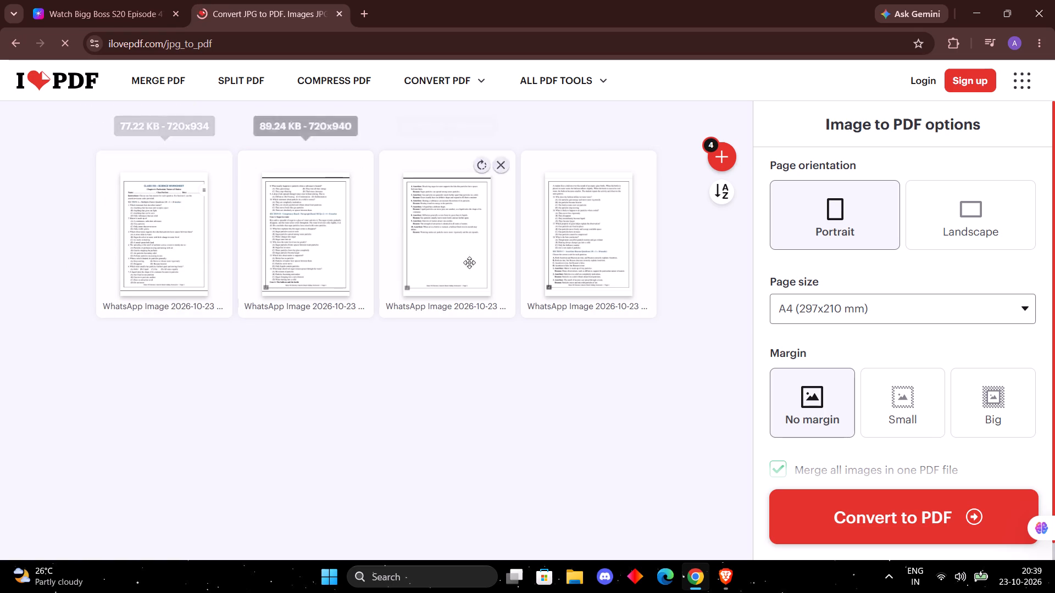
{"action": "left_click_drag", "start_coordinate": [599, 270], "coordinate": [367, 248]}
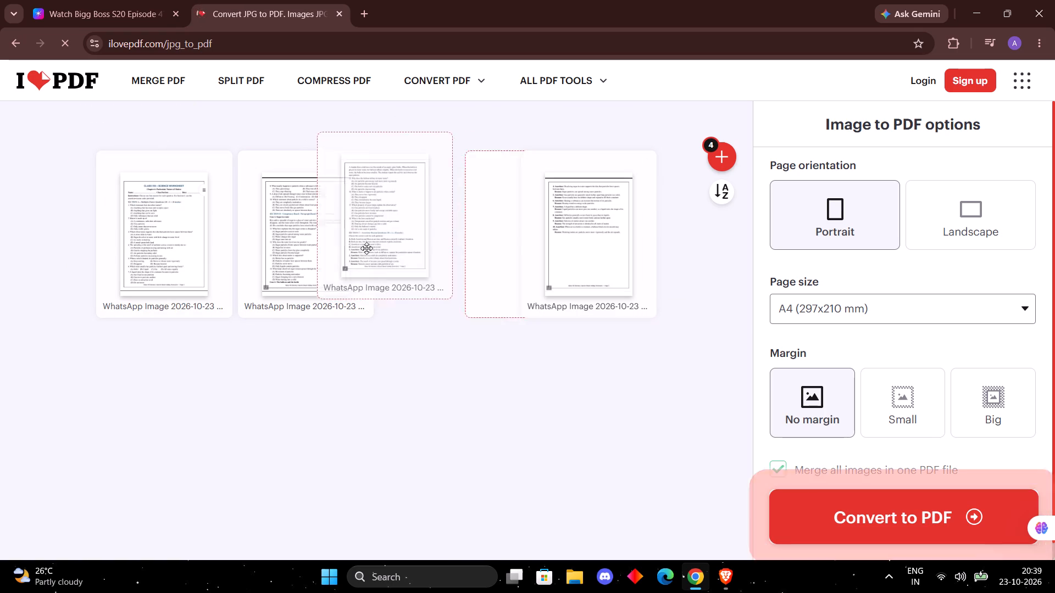
{"action": "left_click_drag", "start_coordinate": [367, 248], "coordinate": [312, 261]}
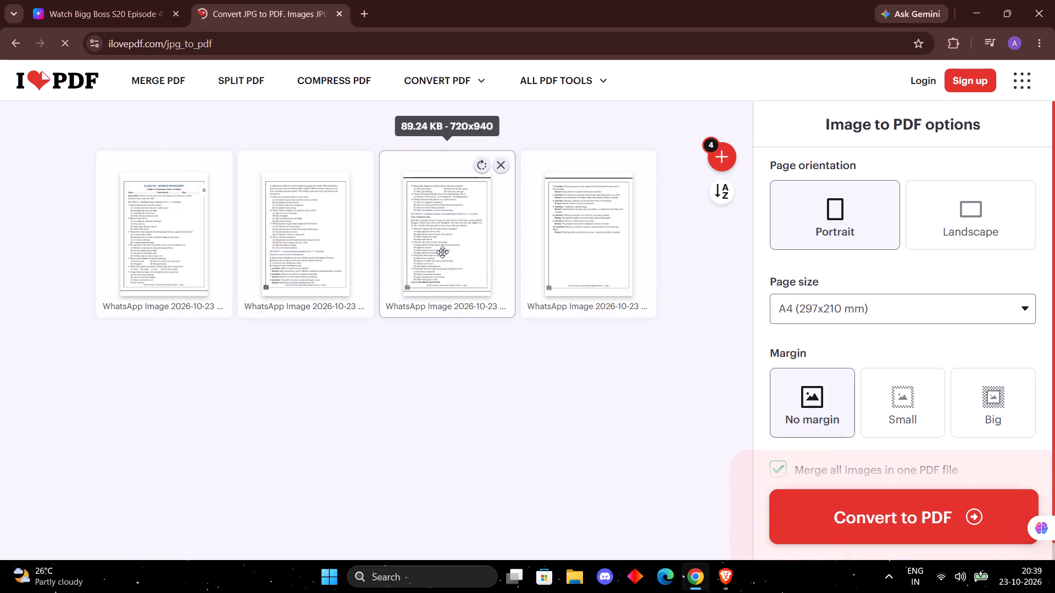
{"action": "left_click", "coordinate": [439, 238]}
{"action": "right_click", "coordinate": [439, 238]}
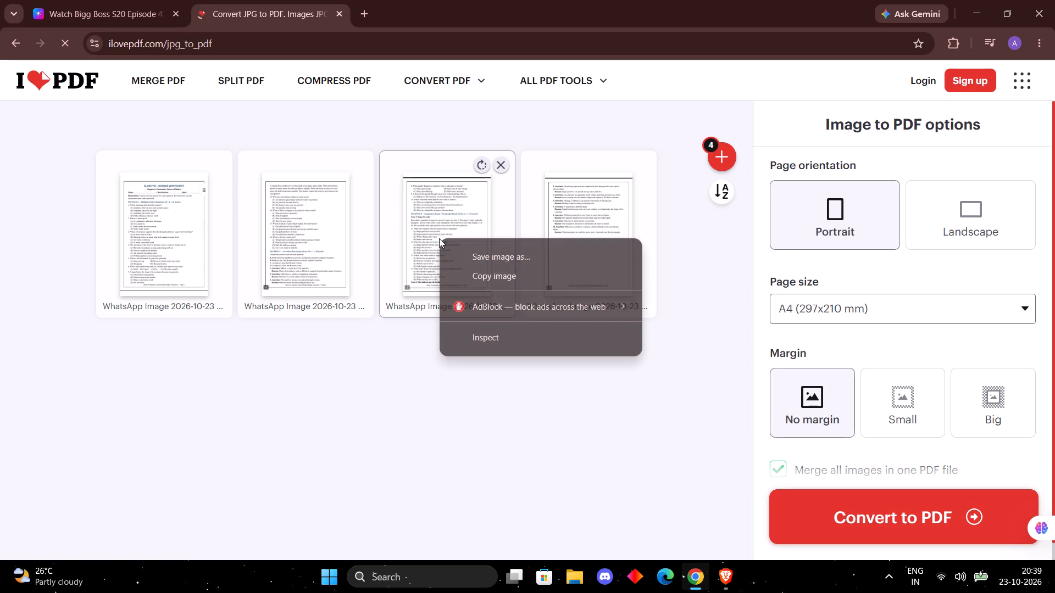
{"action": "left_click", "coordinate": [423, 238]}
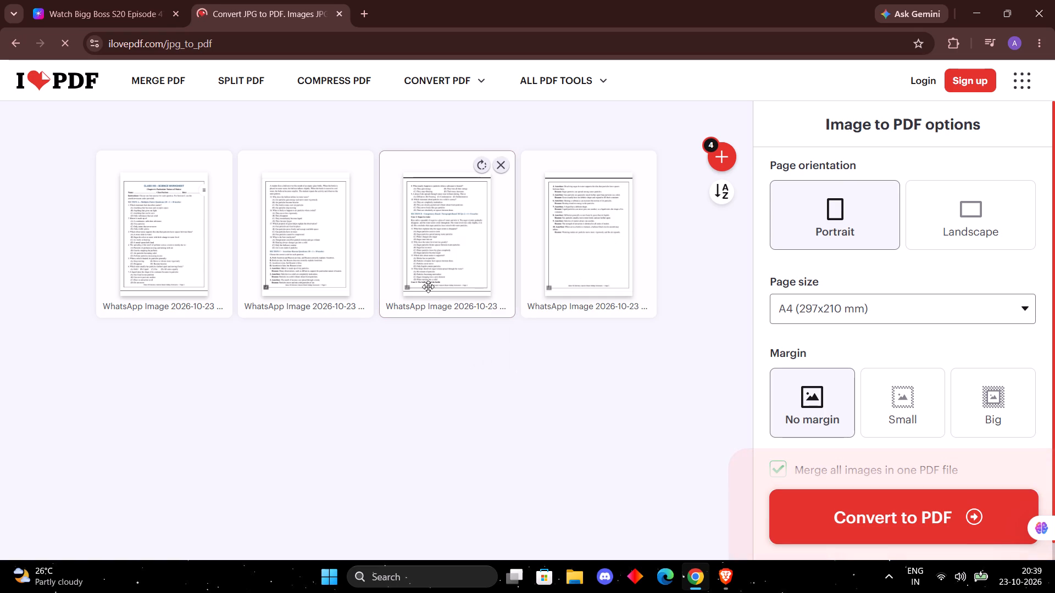
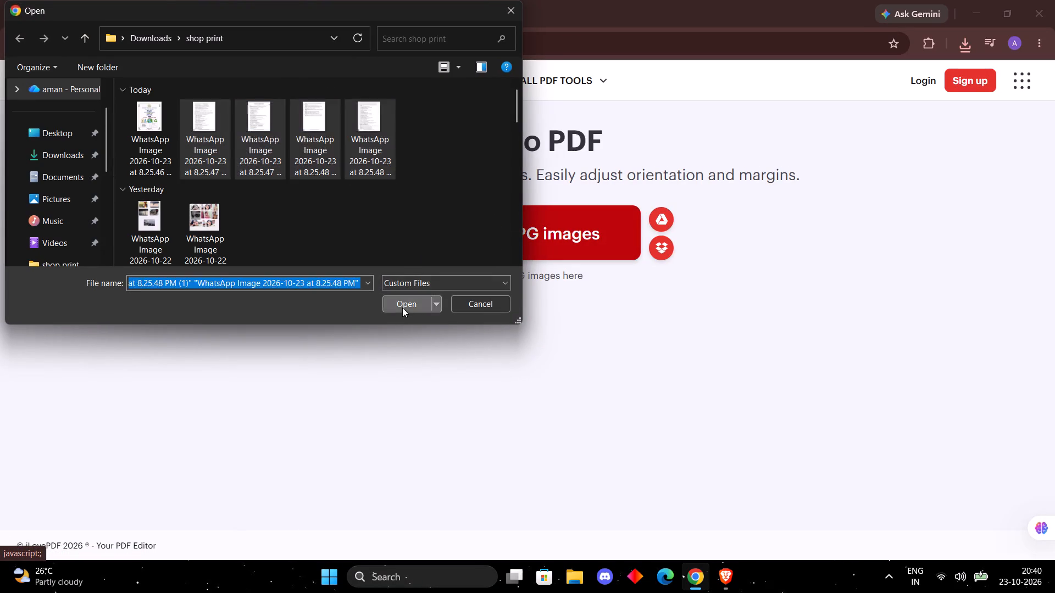
Move the worksheet's title page ahead of the other three images so it becomes the first page of the PDF.
{"action": "left_click_drag", "start_coordinate": [309, 257], "coordinate": [266, 247]}
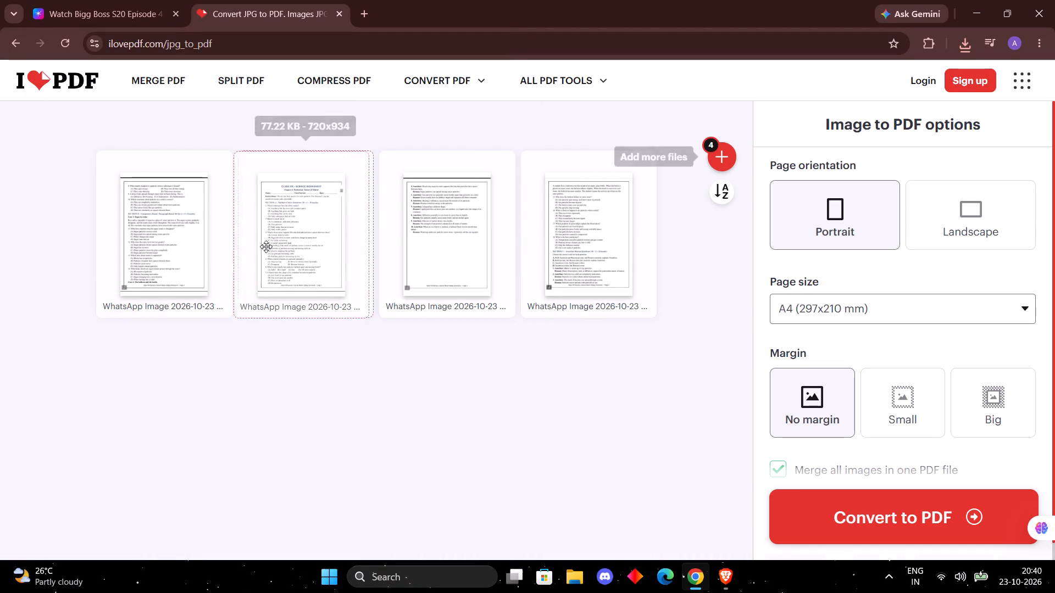
{"action": "left_click_drag", "start_coordinate": [266, 247], "coordinate": [80, 245]}
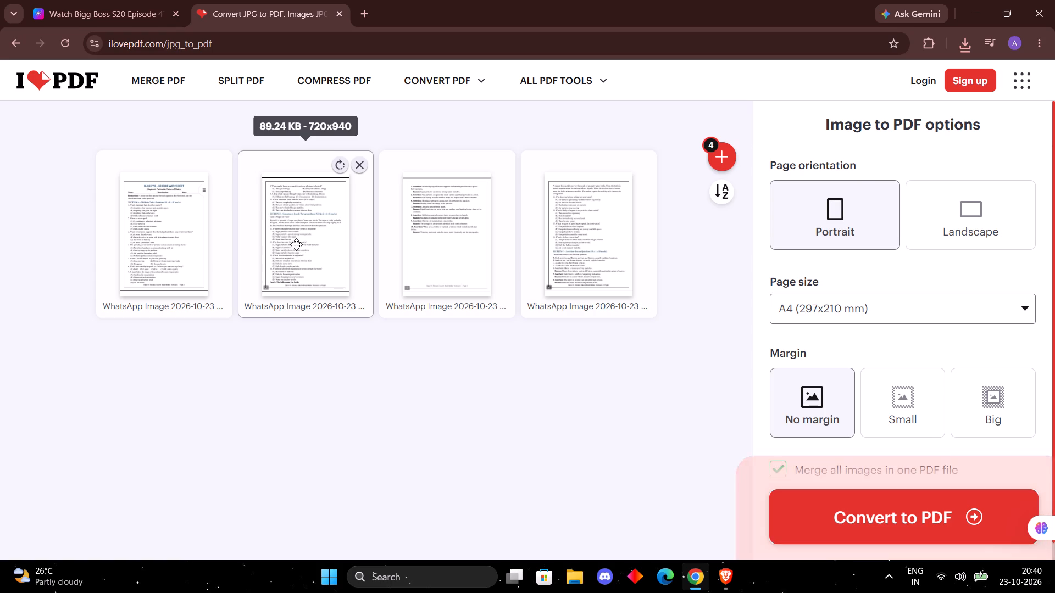
{"action": "right_click", "coordinate": [296, 244]}
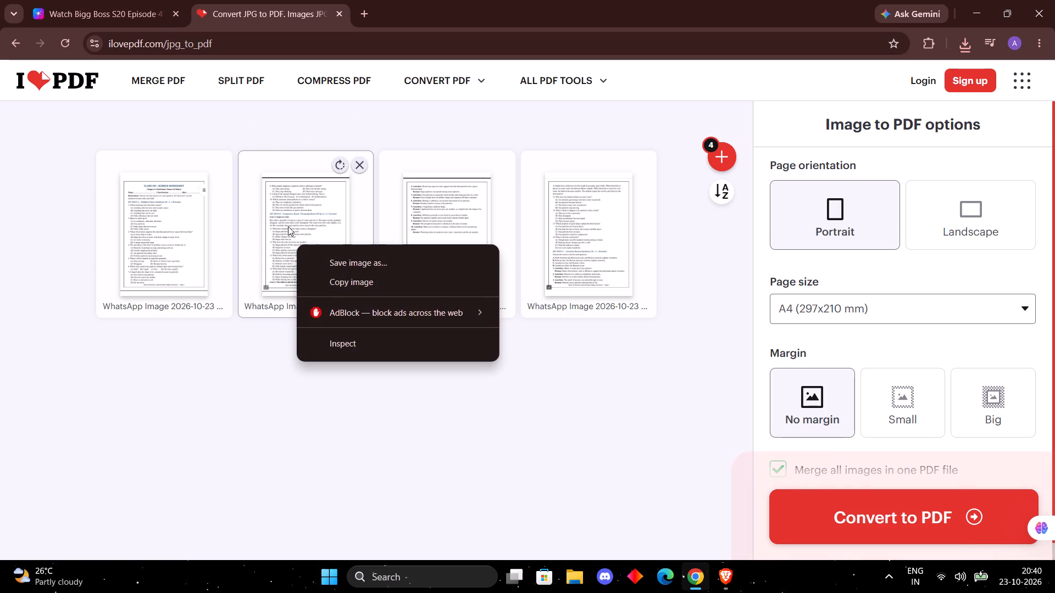
Move the third worksheet image to the end of the page order, after the fourth image.
{"action": "left_click", "coordinate": [272, 207]}
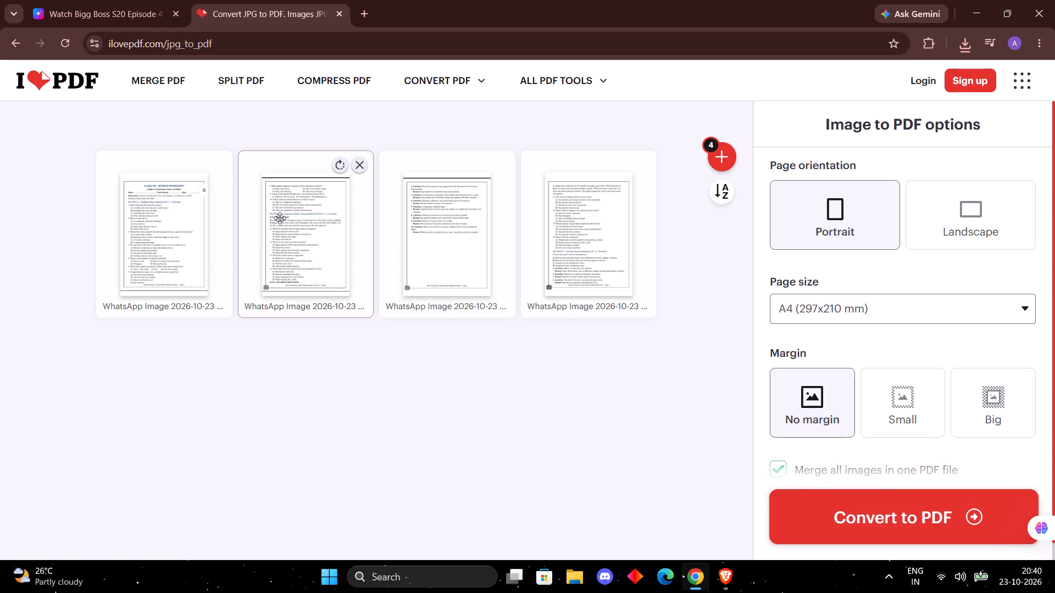
{"action": "left_click_drag", "start_coordinate": [416, 232], "coordinate": [663, 279]}
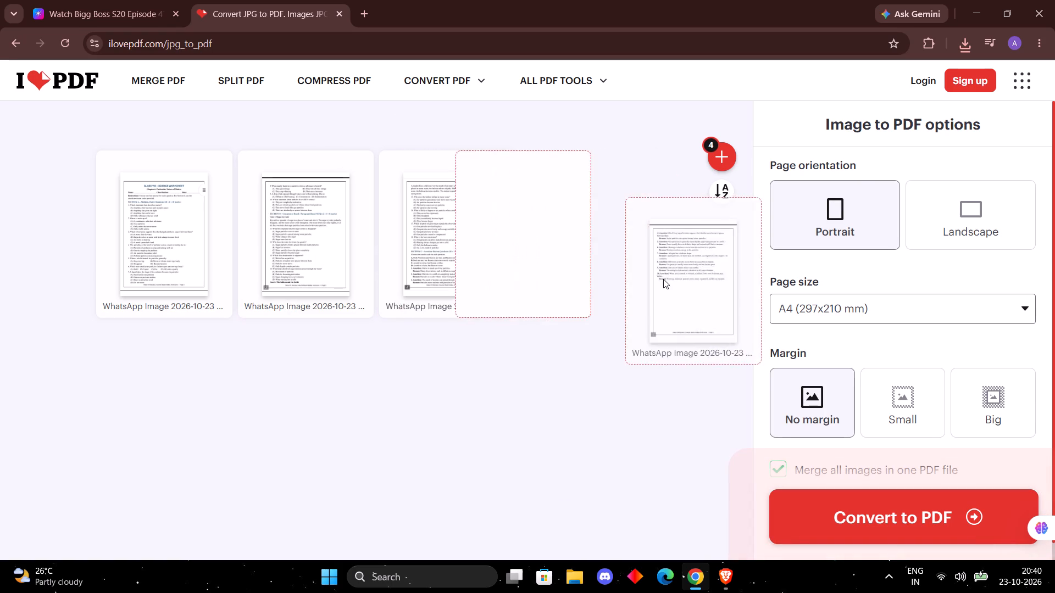
{"action": "left_click_drag", "start_coordinate": [663, 279], "coordinate": [604, 273]}
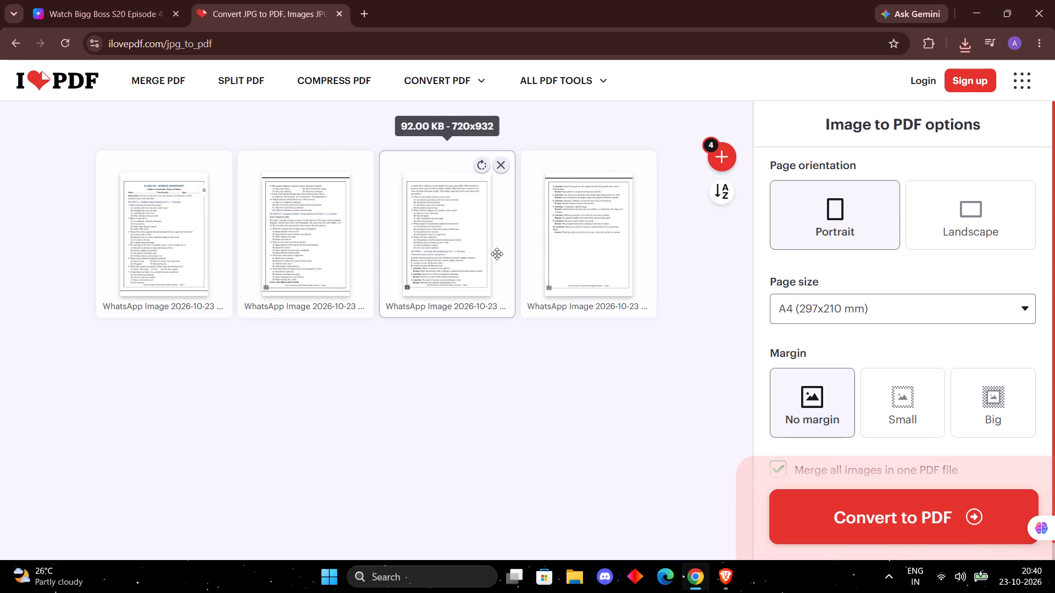
Try to open the worksheet image now in third place for a closer look.
{"action": "left_click", "coordinate": [442, 268]}
{"action": "right_click", "coordinate": [442, 268]}
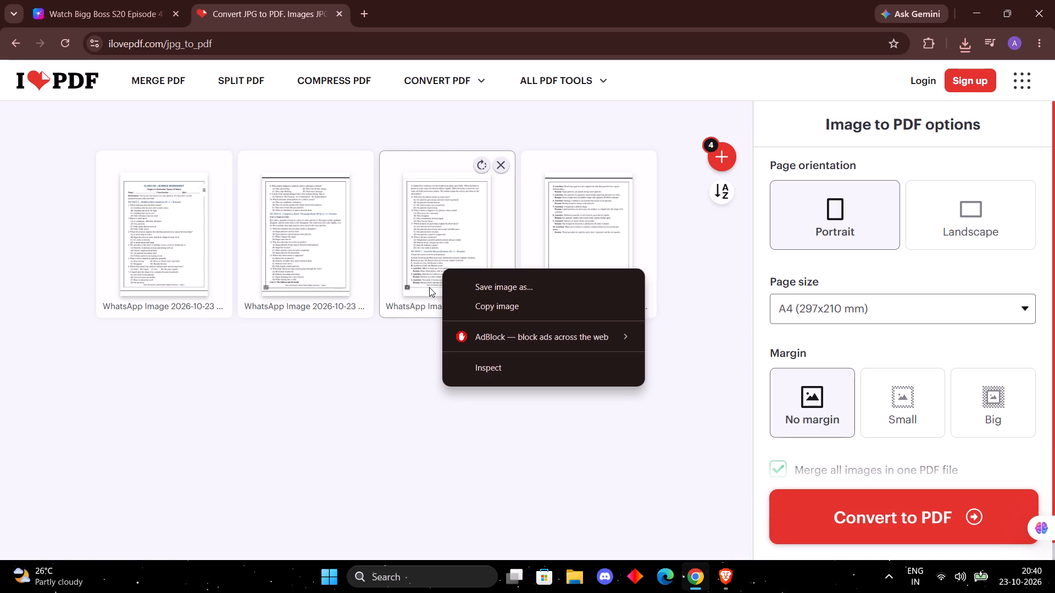
{"action": "left_click", "coordinate": [421, 454]}
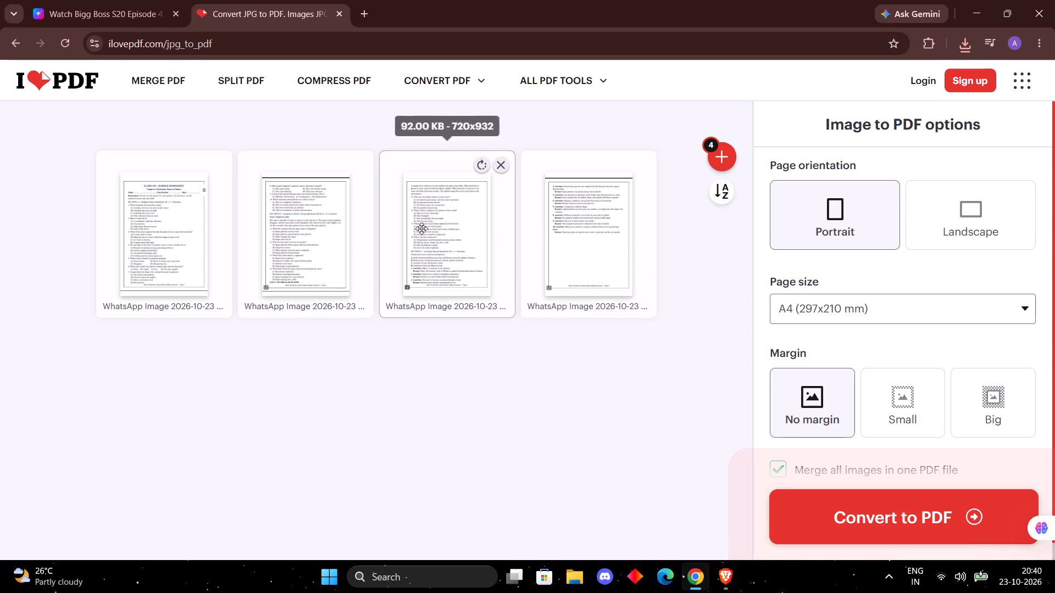
{"action": "double_click", "coordinate": [421, 228]}
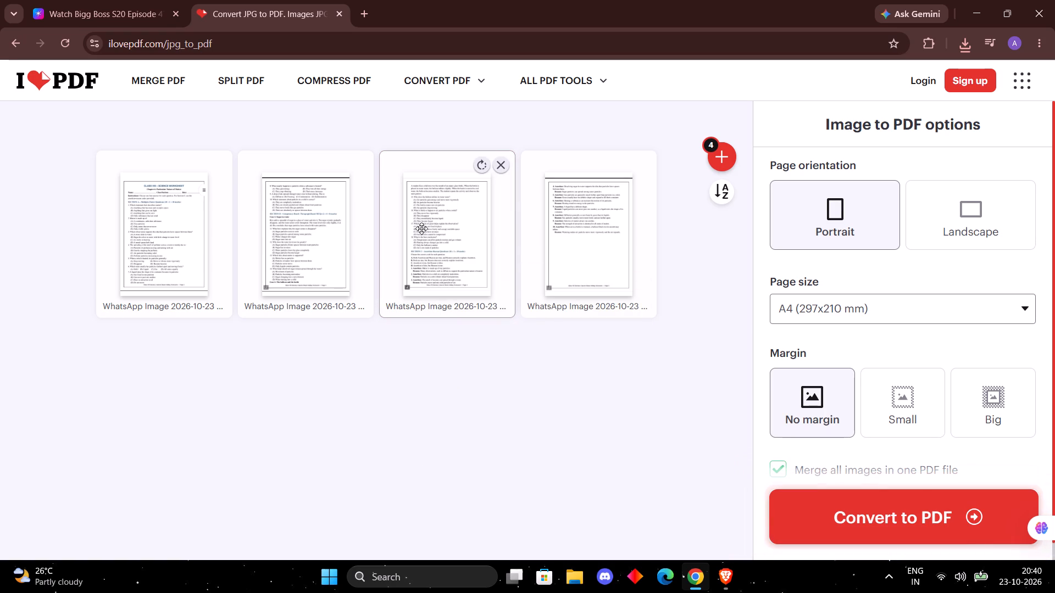
Convert the four worksheet images into one merged A4 portrait PDF with no margin and download it.
{"action": "scroll", "coordinate": [421, 228], "scroll_direction": "up", "scroll_amount": 1}
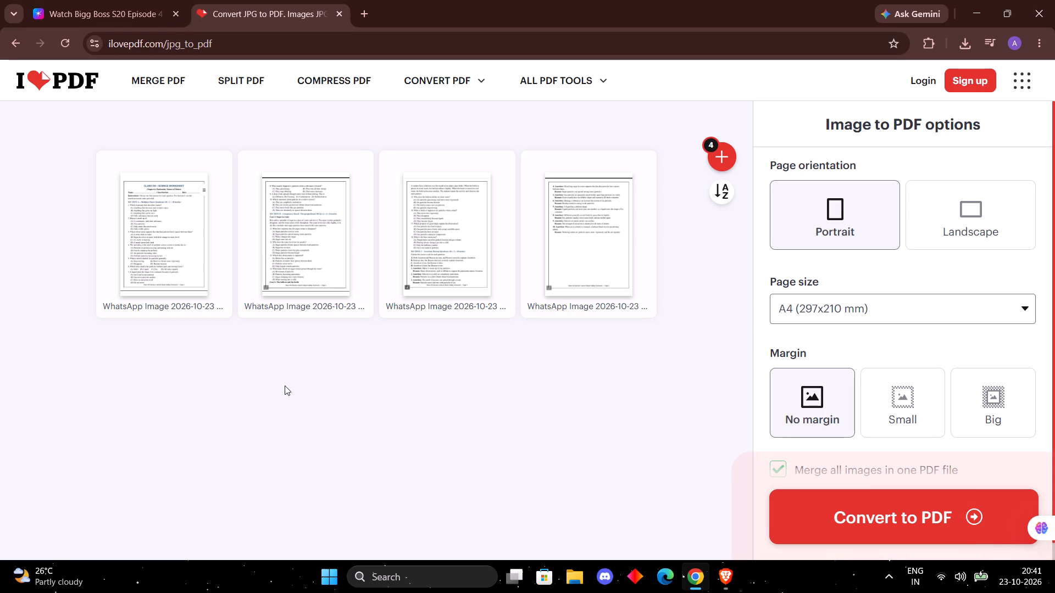
{"action": "left_click", "coordinate": [826, 513]}
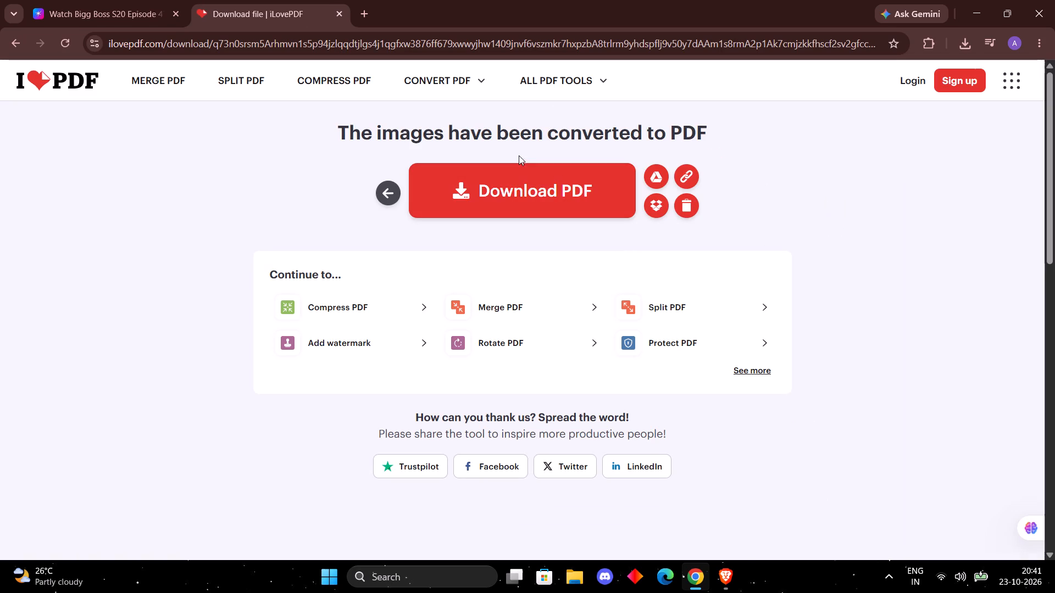
{"action": "left_click", "coordinate": [523, 190]}
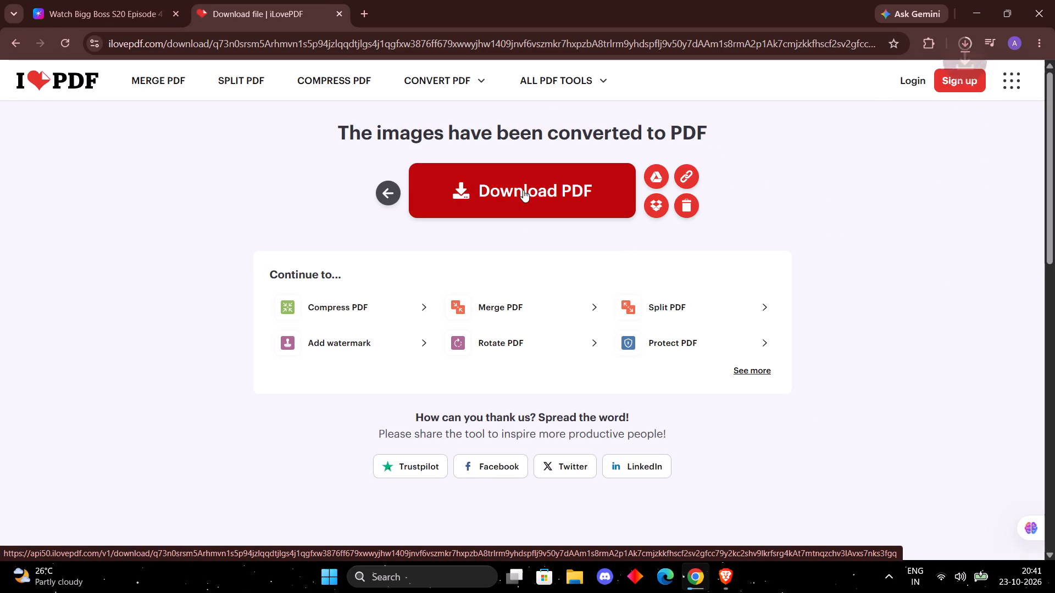
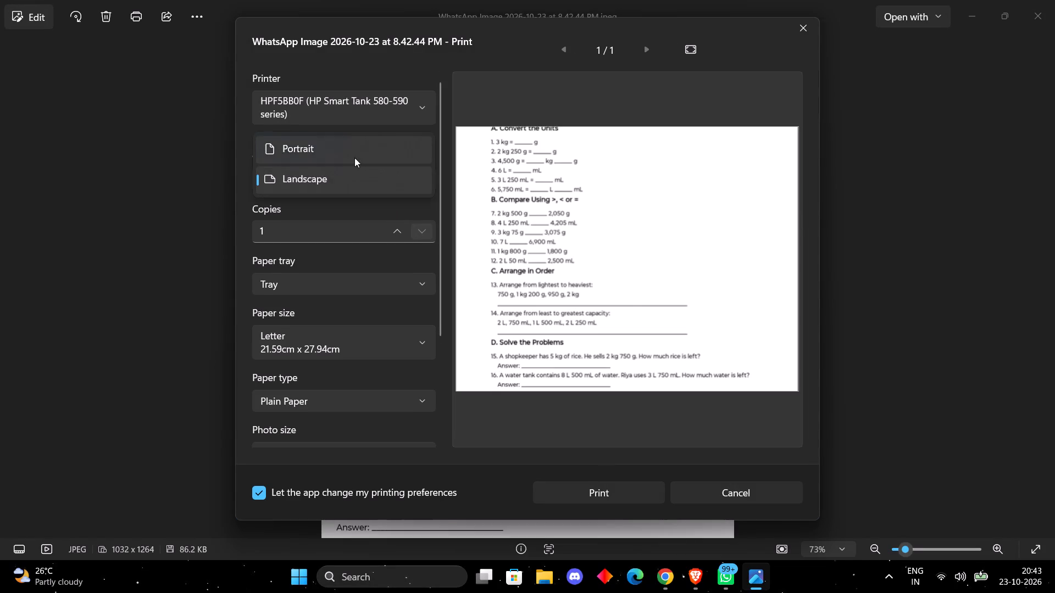
Set the Weight & Capacity worksheet's print layout to Portrait orientation, A4 paper size and Shrink to fit.
{"action": "left_click", "coordinate": [354, 157]}
{"action": "left_click", "coordinate": [329, 348]}
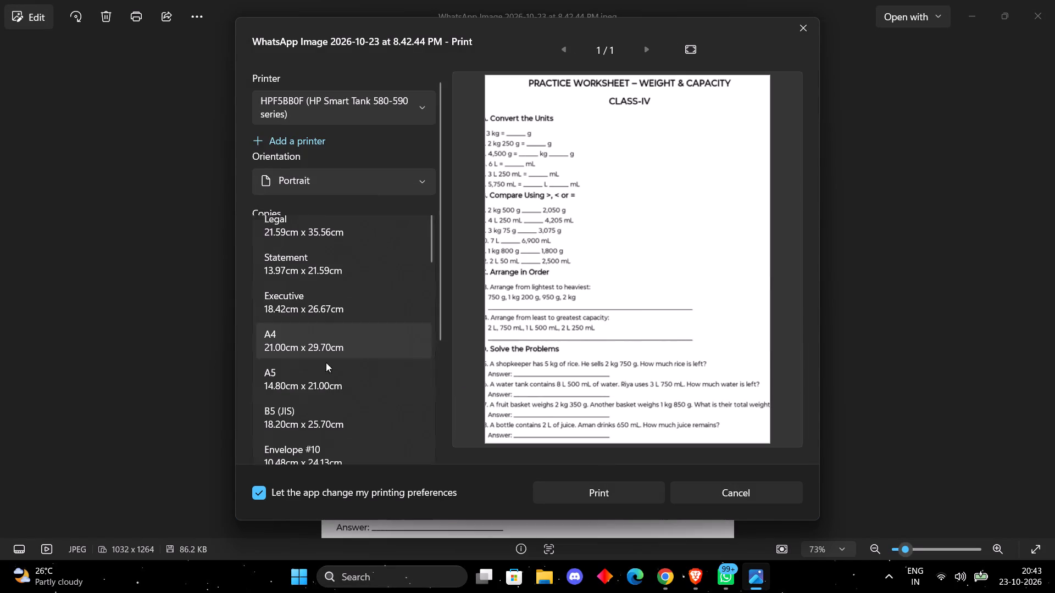
{"action": "left_click", "coordinate": [293, 353]}
{"action": "scroll", "coordinate": [330, 352], "scroll_direction": "down", "scroll_amount": 4}
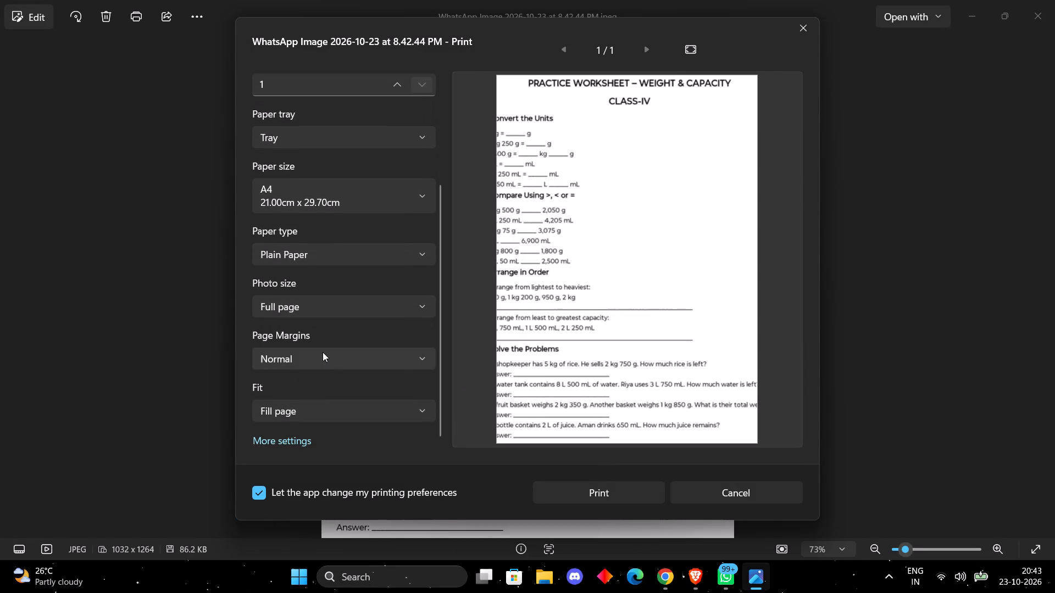
{"action": "left_click", "coordinate": [324, 402]}
{"action": "left_click", "coordinate": [318, 437]}
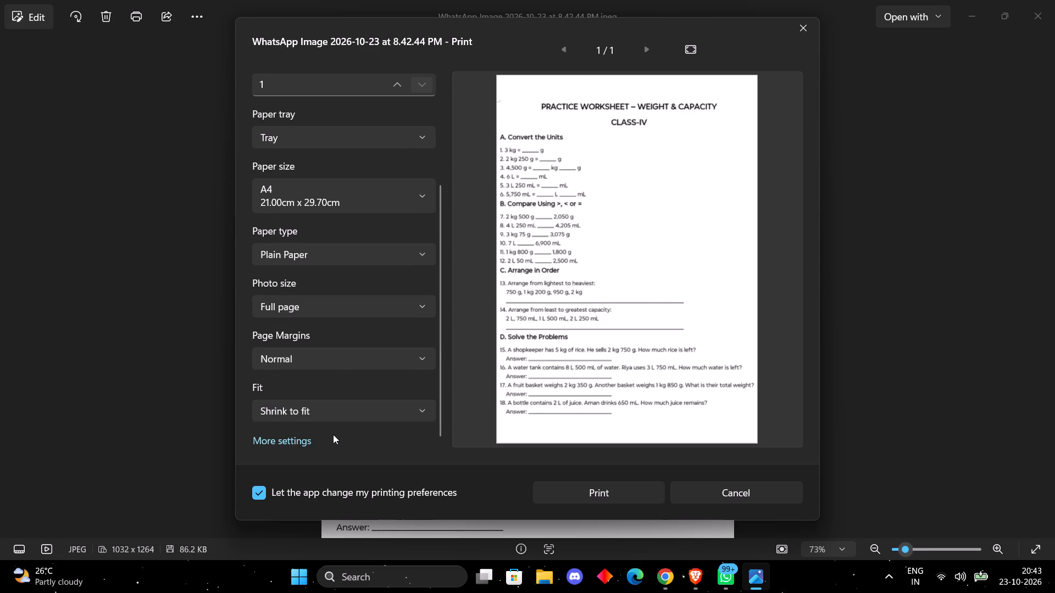
Open the printer's additional settings for the worksheet print job.
{"action": "left_click", "coordinate": [298, 443]}
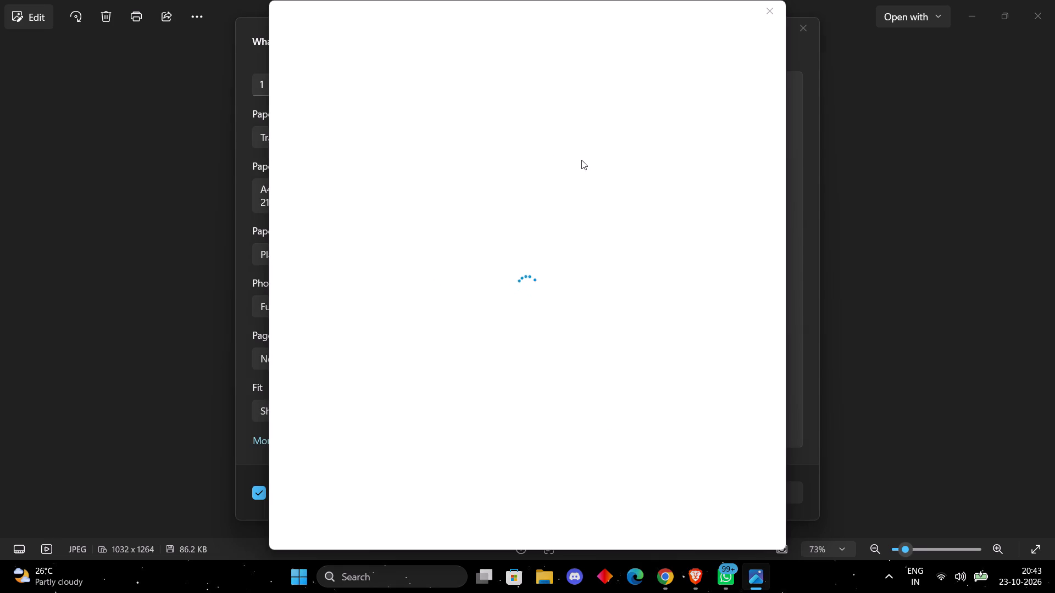
Set the printer's color mode to grayscale using black only and print the Weight & Capacity worksheet image on A4.
{"action": "left_click", "coordinate": [540, 172]}
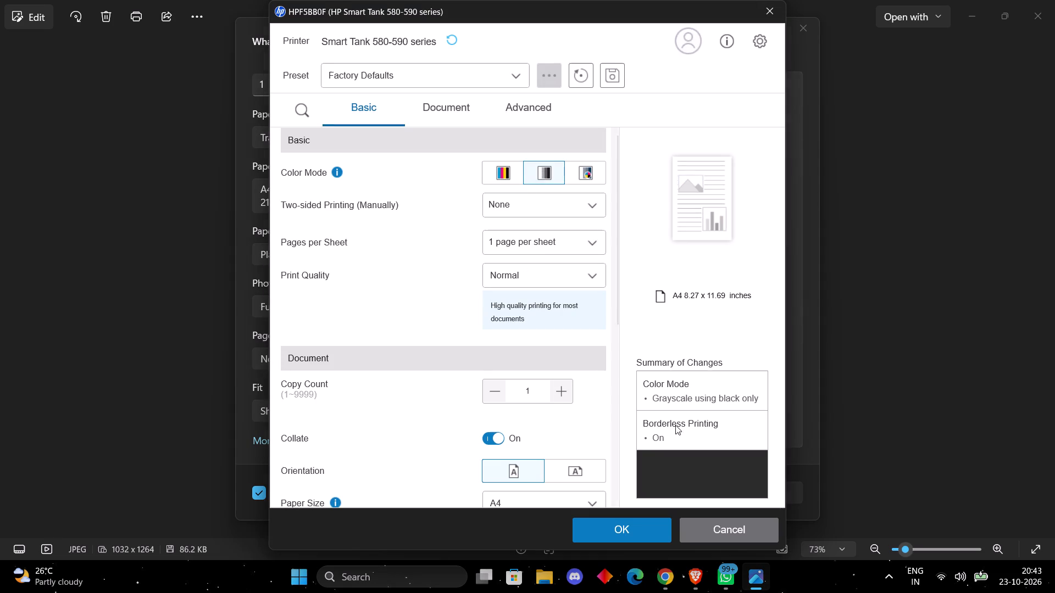
{"action": "left_click", "coordinate": [636, 534]}
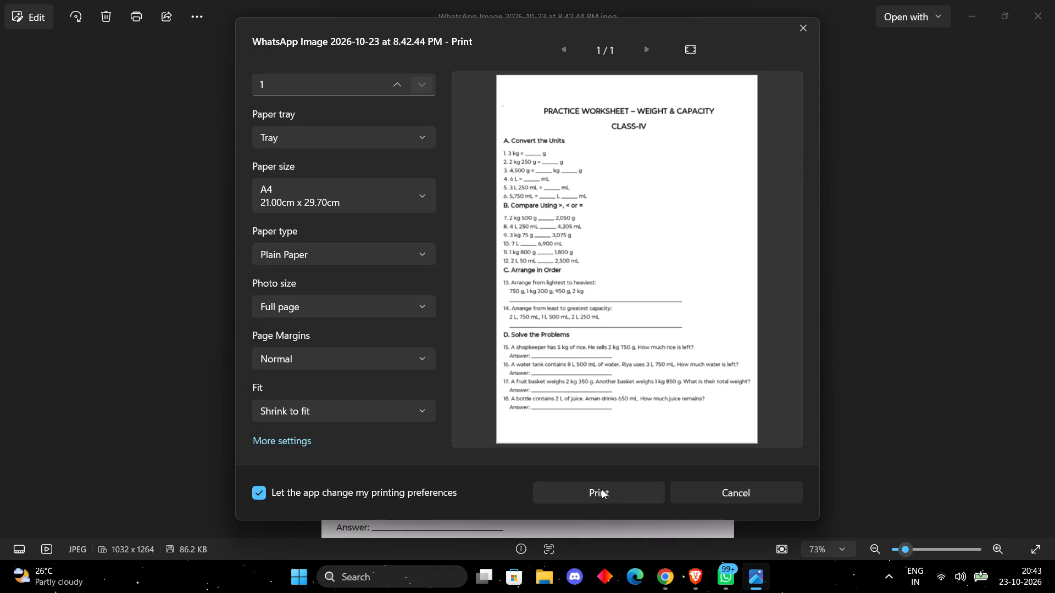
{"action": "left_click", "coordinate": [602, 489]}
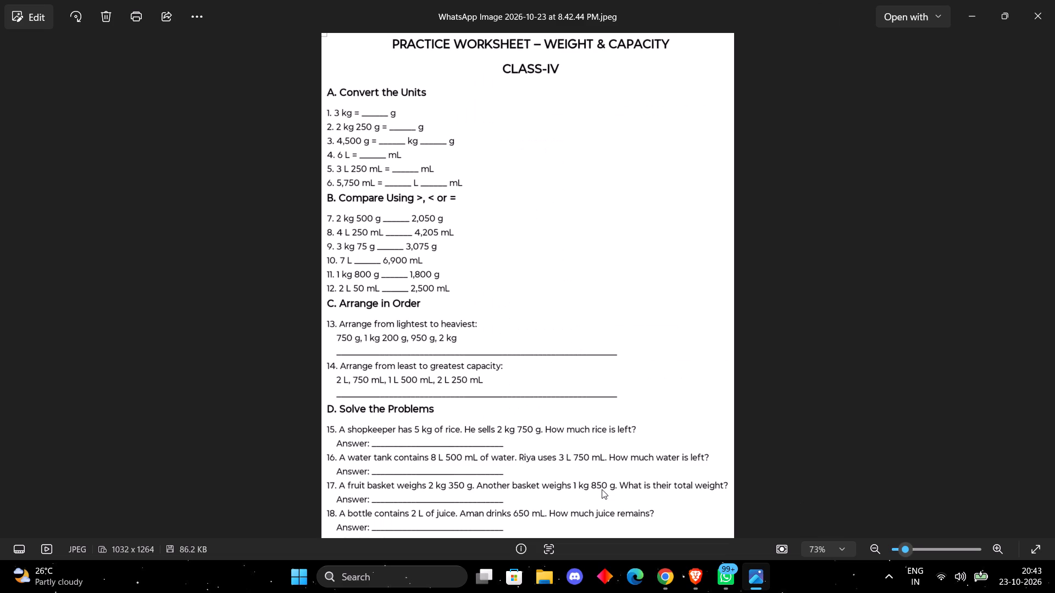